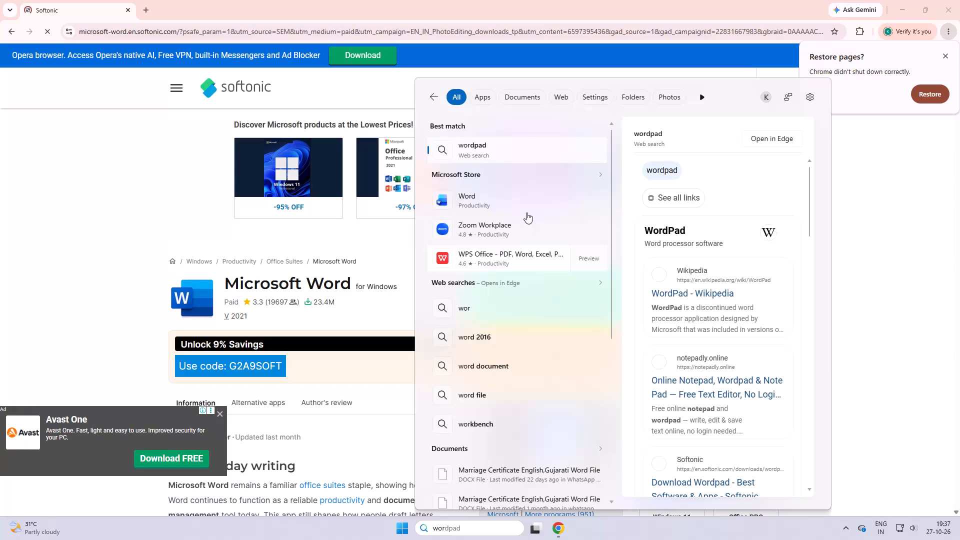
Look through the Windows search results for a Word application, then dismiss the search and return to the browser.
{"action": "scroll", "coordinate": [519, 199], "scroll_direction": "down", "scroll_amount": 6}
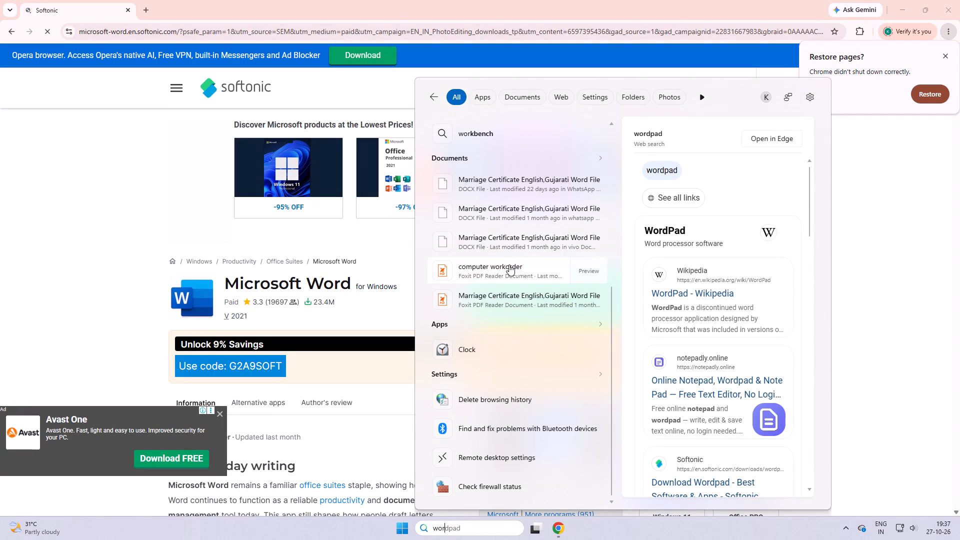
{"action": "left_click", "coordinate": [87, 210]}
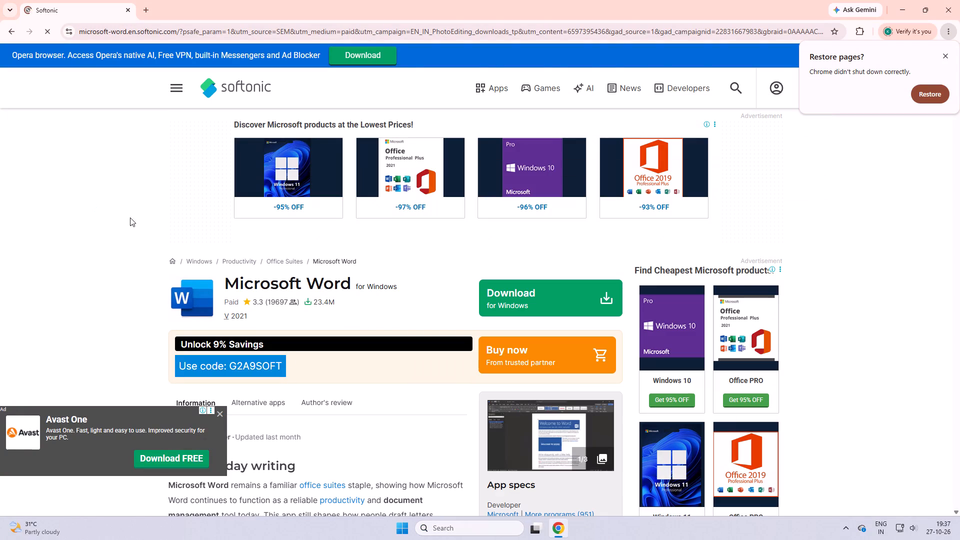
Look over the Microsoft Word for Windows page on Softonic for its download option.
{"action": "scroll", "coordinate": [477, 305], "scroll_direction": "down", "scroll_amount": 2}
{"action": "scroll", "coordinate": [476, 307], "scroll_direction": "up", "scroll_amount": 1}
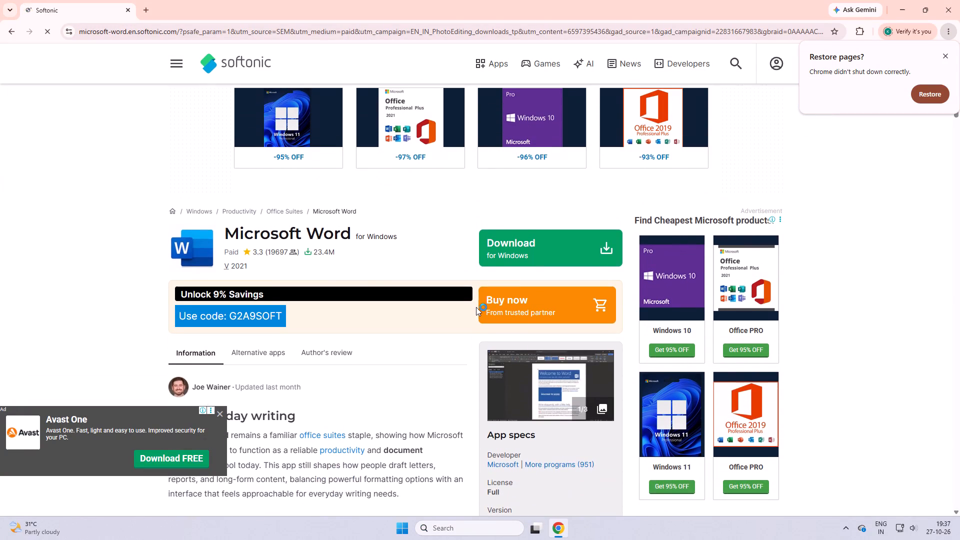
{"action": "scroll", "coordinate": [476, 307], "scroll_direction": "up", "scroll_amount": 1}
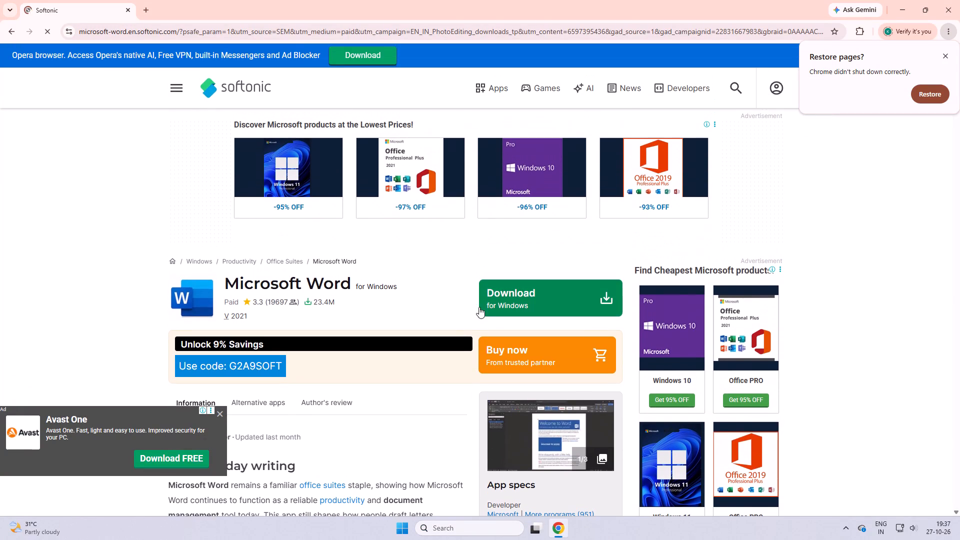
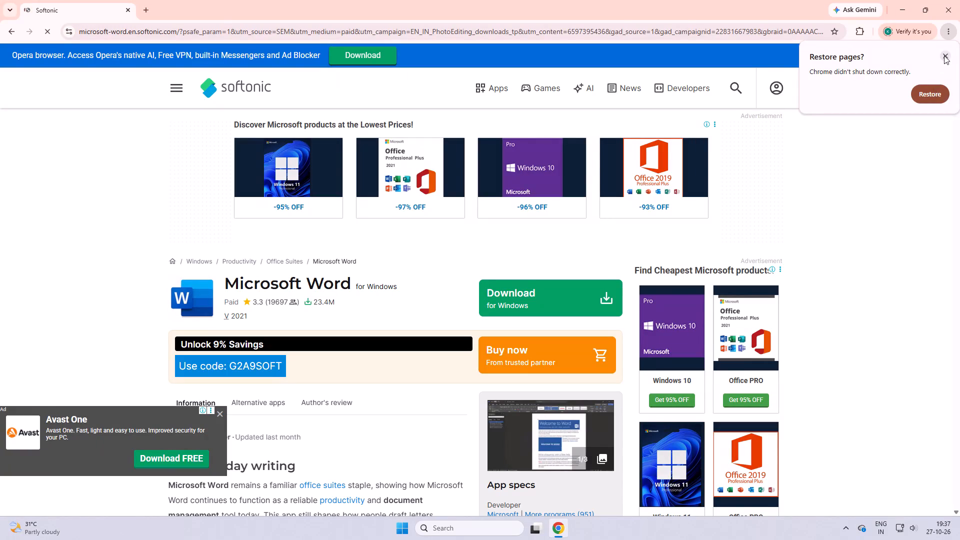
Dismiss the page-restore prompt and close the Softonic tab for Microsoft Word.
{"action": "left_click", "coordinate": [947, 56]}
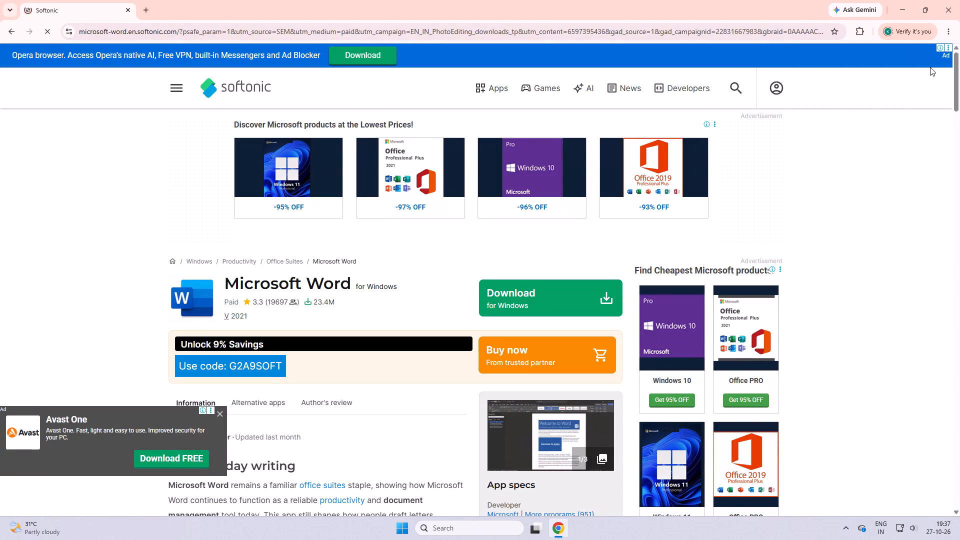
{"action": "left_click", "coordinate": [130, 7]}
Launch Google Chrome again from its desktop shortcut.
{"action": "left_click", "coordinate": [32, 162]}
{"action": "double_click", "coordinate": [25, 159]}
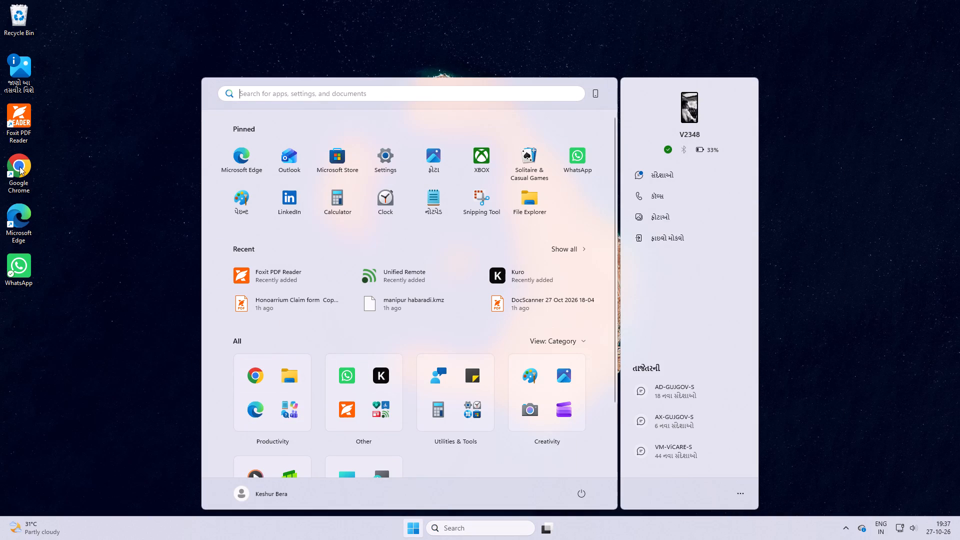
Launch Google Chrome and activate the Google search box on the new tab page.
{"action": "double_click", "coordinate": [12, 169]}
{"action": "left_click", "coordinate": [394, 184]}
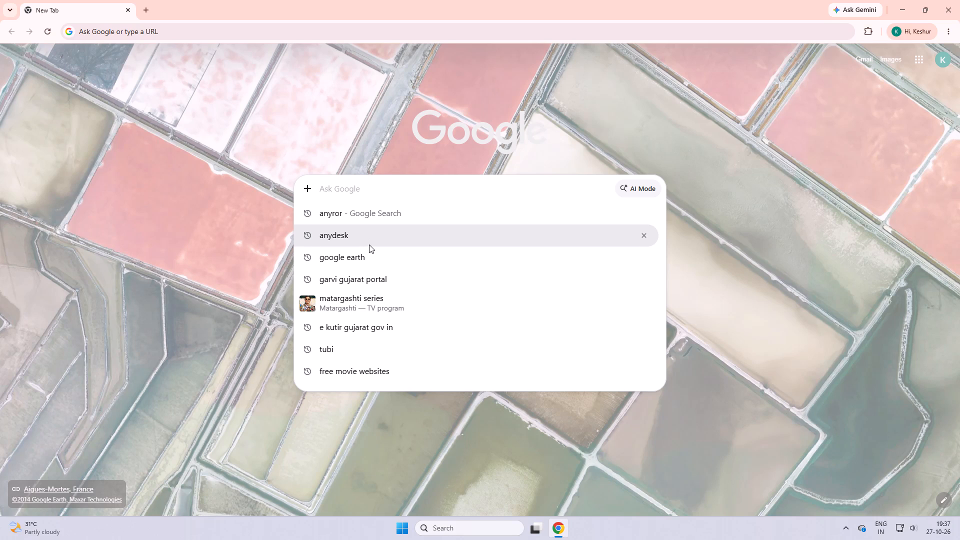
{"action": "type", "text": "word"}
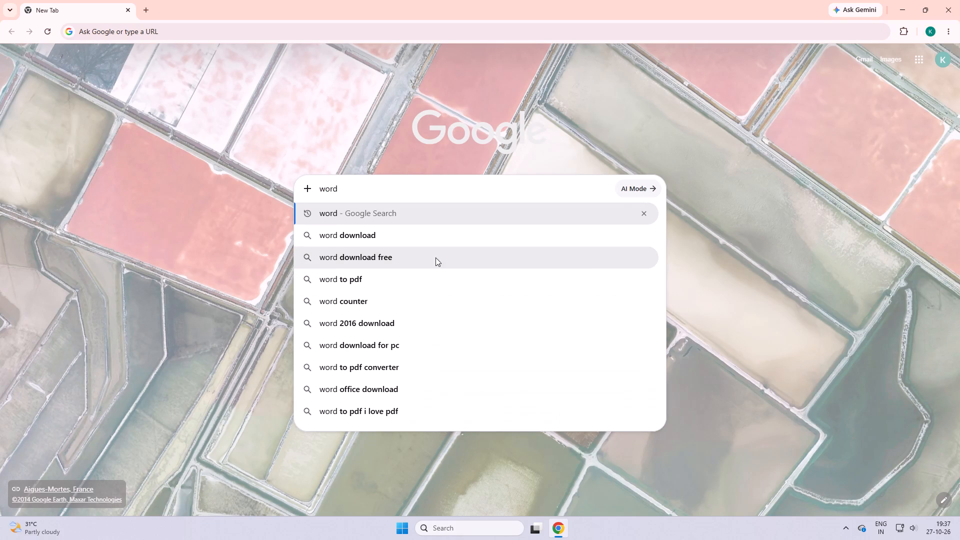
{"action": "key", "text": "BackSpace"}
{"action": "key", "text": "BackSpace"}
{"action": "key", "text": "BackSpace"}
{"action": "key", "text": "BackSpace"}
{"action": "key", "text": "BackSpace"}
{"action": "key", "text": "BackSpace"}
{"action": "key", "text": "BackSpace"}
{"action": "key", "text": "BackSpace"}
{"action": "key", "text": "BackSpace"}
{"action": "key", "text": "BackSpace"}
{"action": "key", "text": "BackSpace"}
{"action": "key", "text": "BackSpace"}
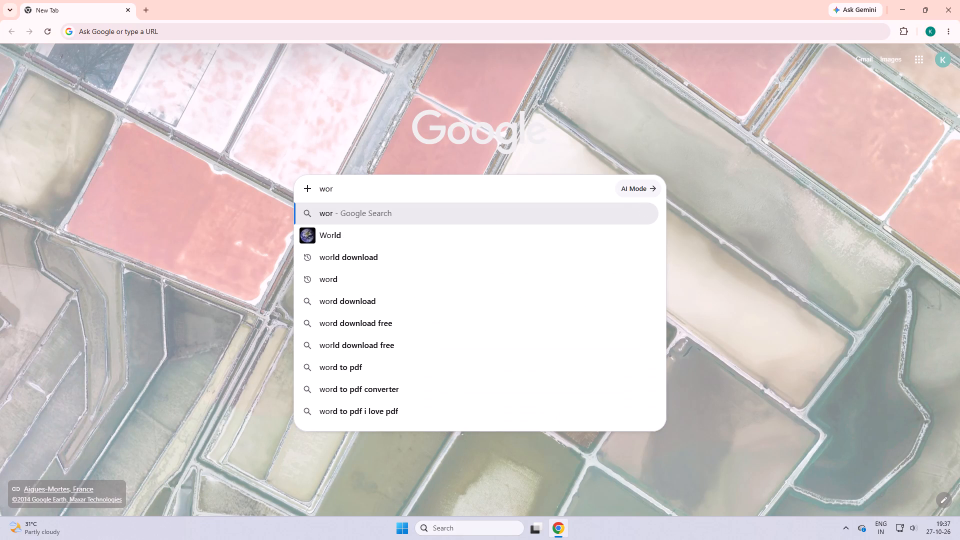
Search Google for "ms powerpoint" and open Microsoft's own PowerPoint page from the results.
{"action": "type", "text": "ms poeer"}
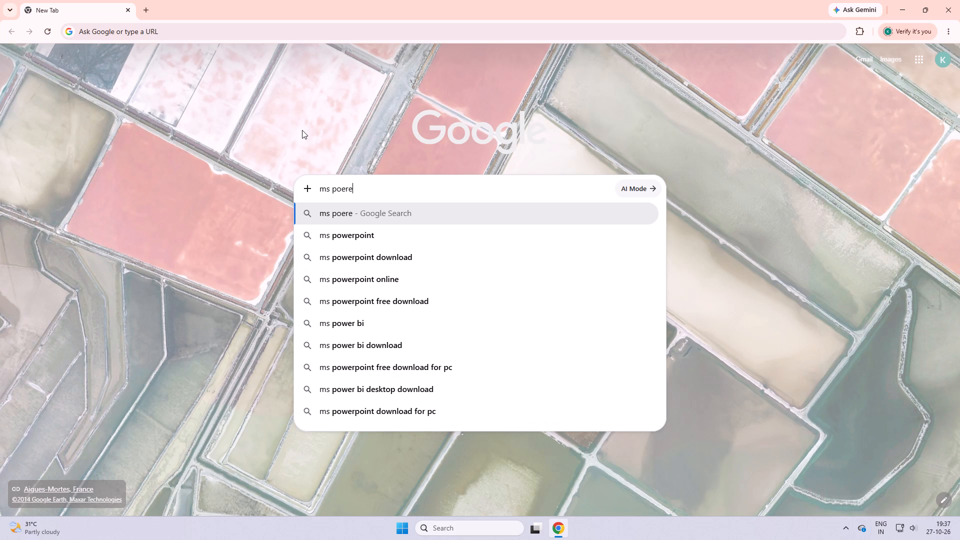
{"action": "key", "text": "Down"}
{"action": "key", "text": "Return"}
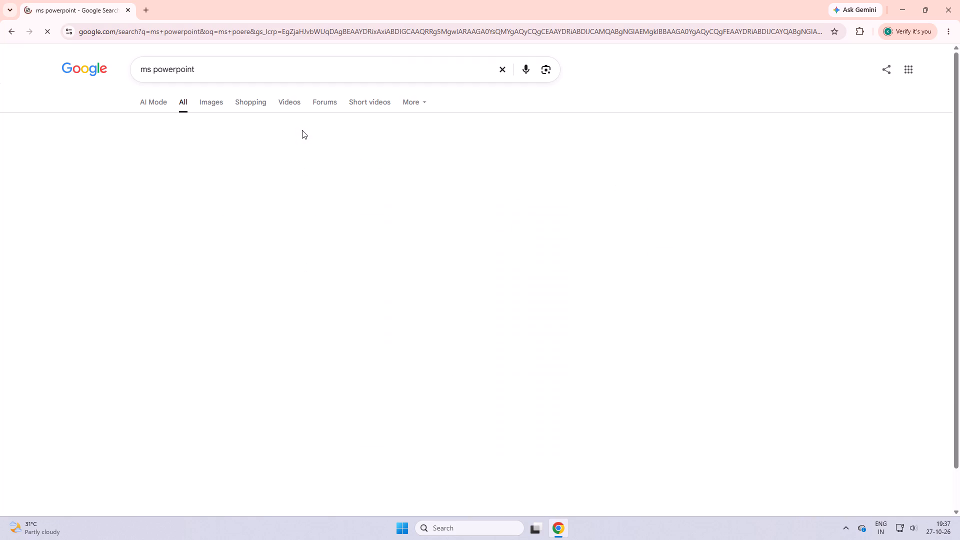
{"action": "scroll", "coordinate": [0, 248], "scroll_direction": "down", "scroll_amount": 3}
{"action": "left_click", "coordinate": [168, 219]}
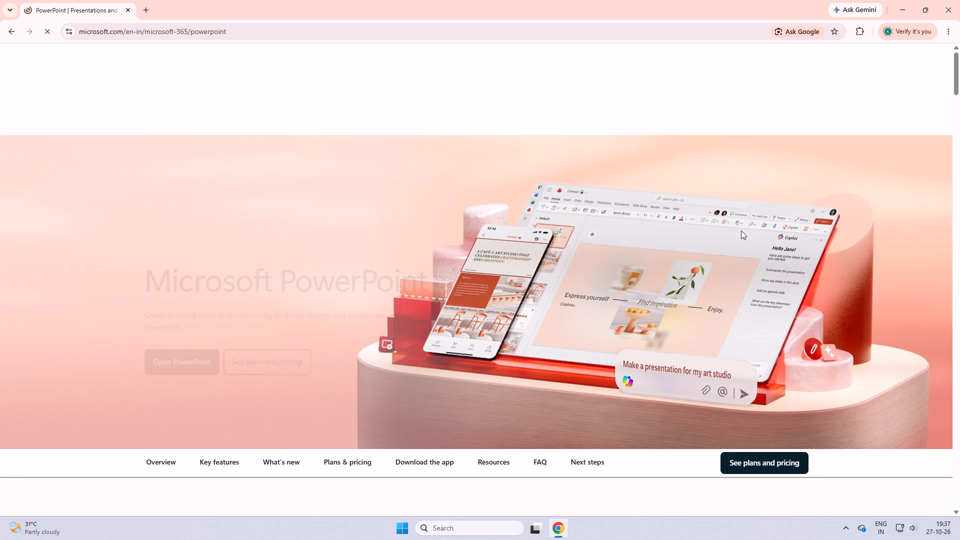
Look over the Microsoft PowerPoint product page and open PowerPoint for the web from it.
{"action": "scroll", "coordinate": [837, 306], "scroll_direction": "down", "scroll_amount": 2}
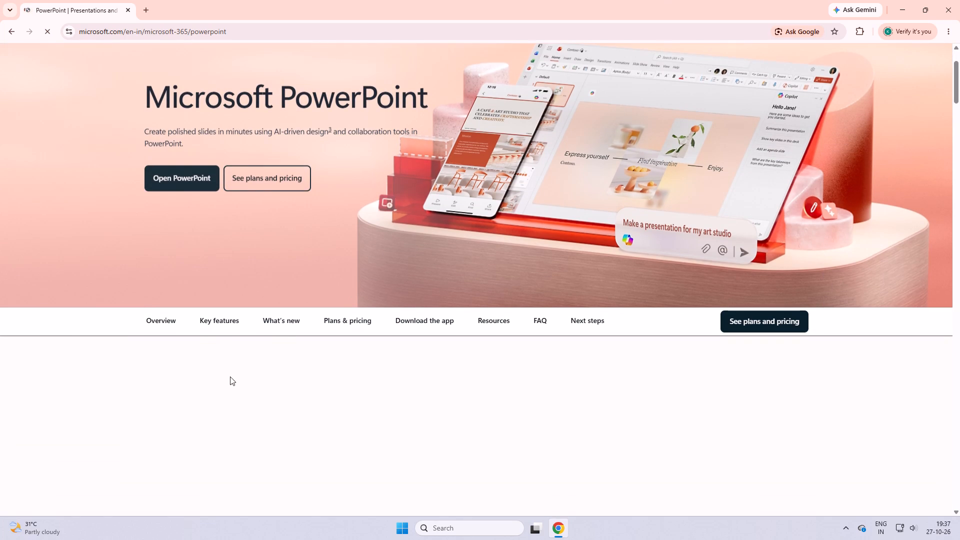
{"action": "scroll", "coordinate": [604, 9], "scroll_direction": "up", "scroll_amount": 4}
{"action": "scroll", "coordinate": [890, 130], "scroll_direction": "down", "scroll_amount": 2}
{"action": "scroll", "coordinate": [747, 172], "scroll_direction": "up", "scroll_amount": 12}
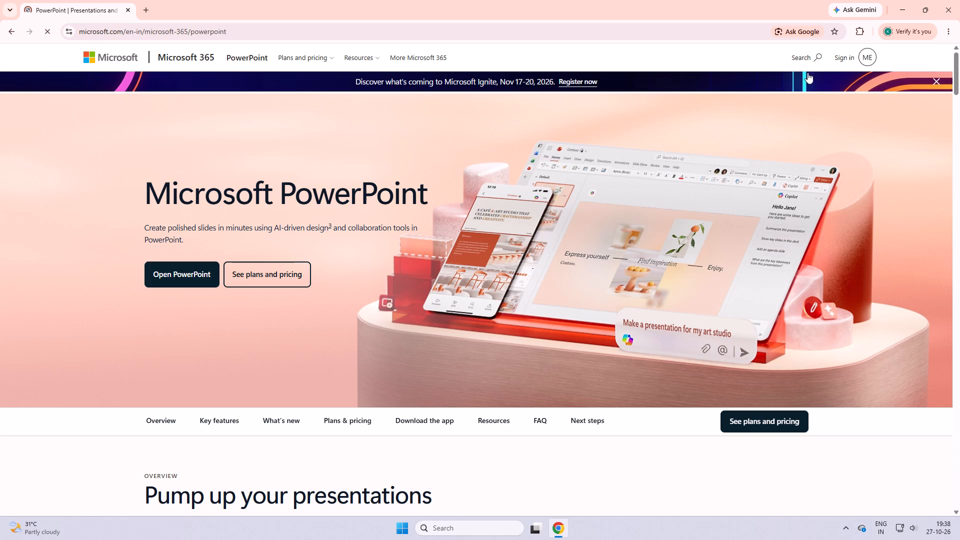
{"action": "left_click", "coordinate": [181, 274]}
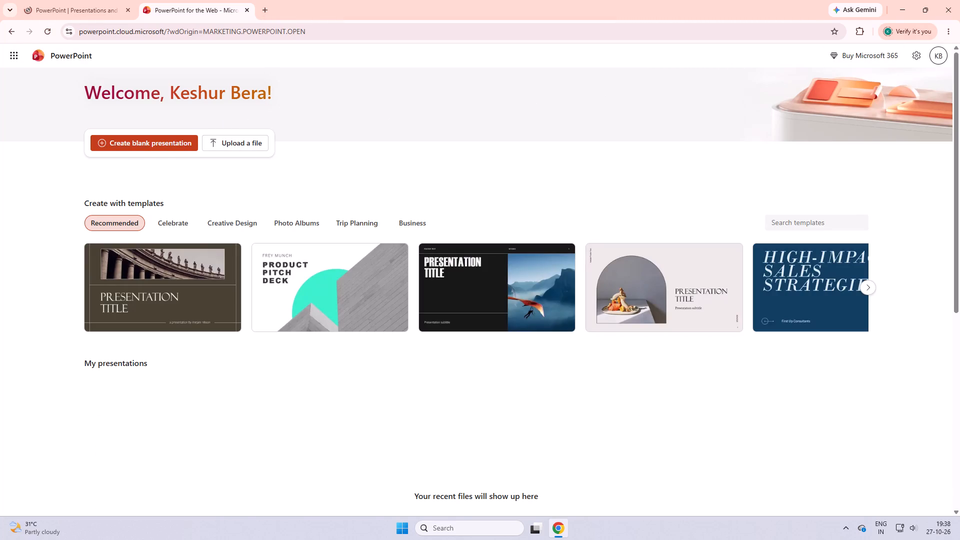
Look through the Microsoft 365 app list, the PowerPoint settings and the browser's options, dismissing each without choosing anything.
{"action": "left_click", "coordinate": [11, 53]}
{"action": "left_click", "coordinate": [12, 54]}
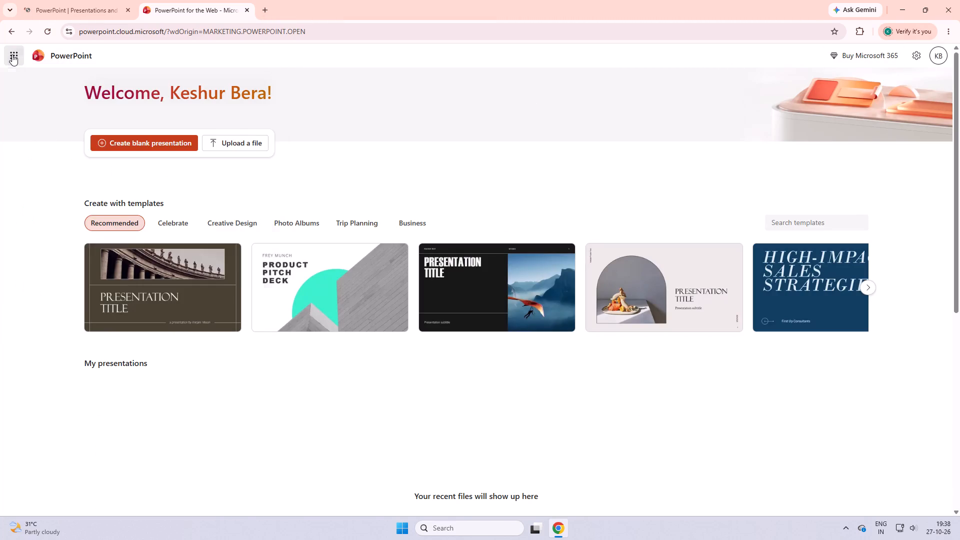
{"action": "left_click", "coordinate": [12, 54]}
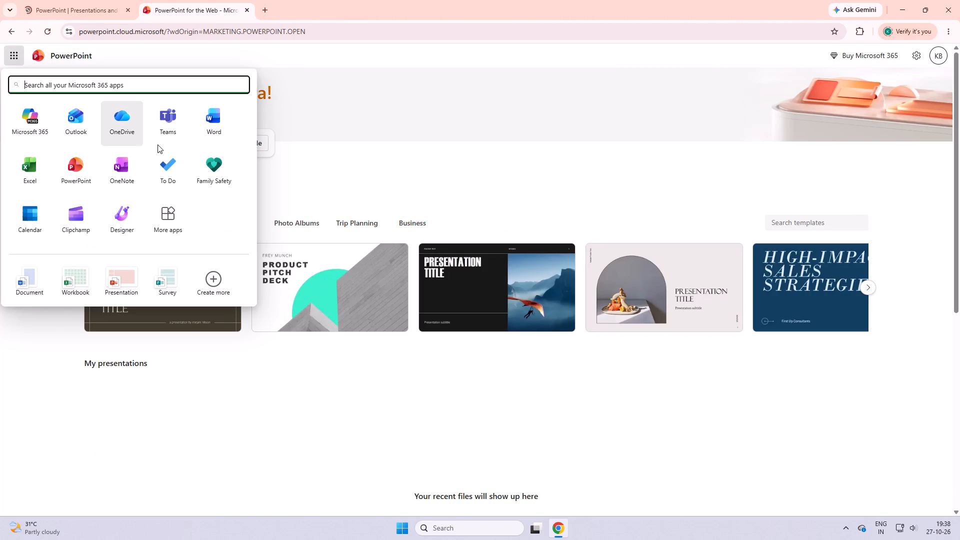
{"action": "left_click", "coordinate": [367, 144]}
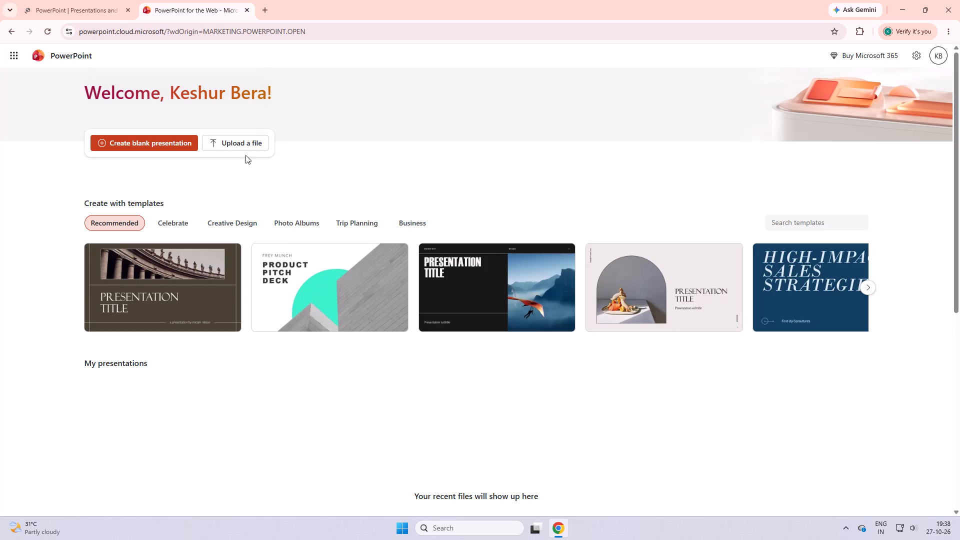
{"action": "scroll", "coordinate": [711, 222], "scroll_direction": "up", "scroll_amount": 2}
{"action": "left_click", "coordinate": [915, 52]}
{"action": "left_click", "coordinate": [778, 115]}
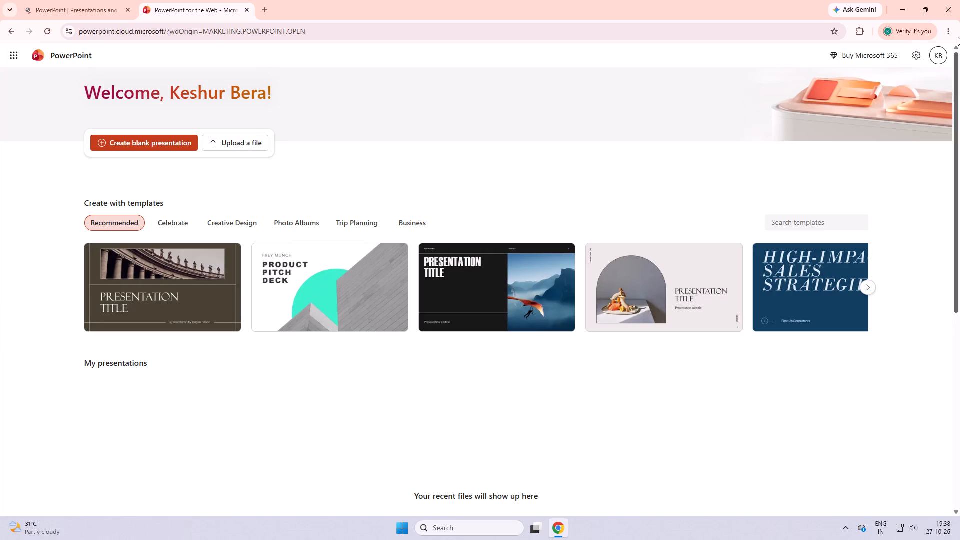
{"action": "left_click", "coordinate": [954, 31]}
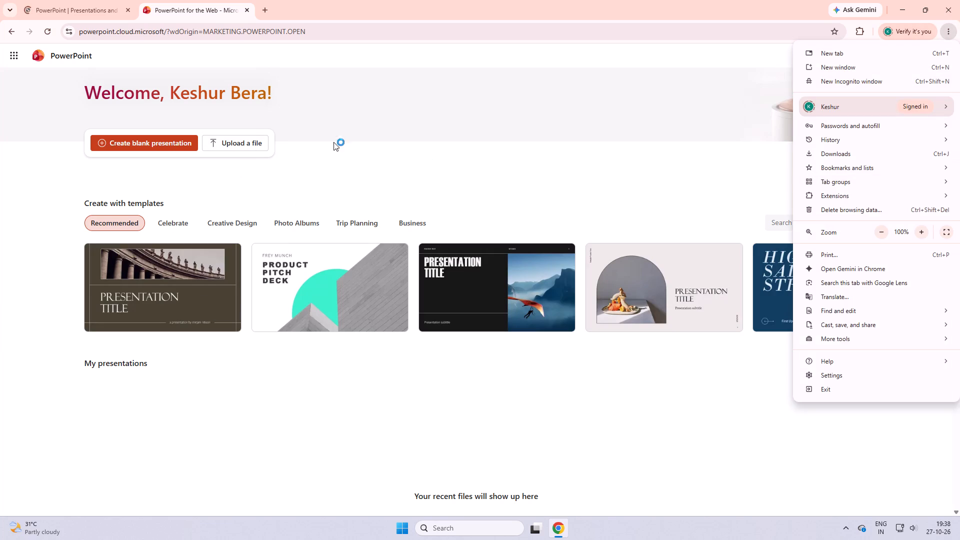
{"action": "left_click", "coordinate": [345, 136]}
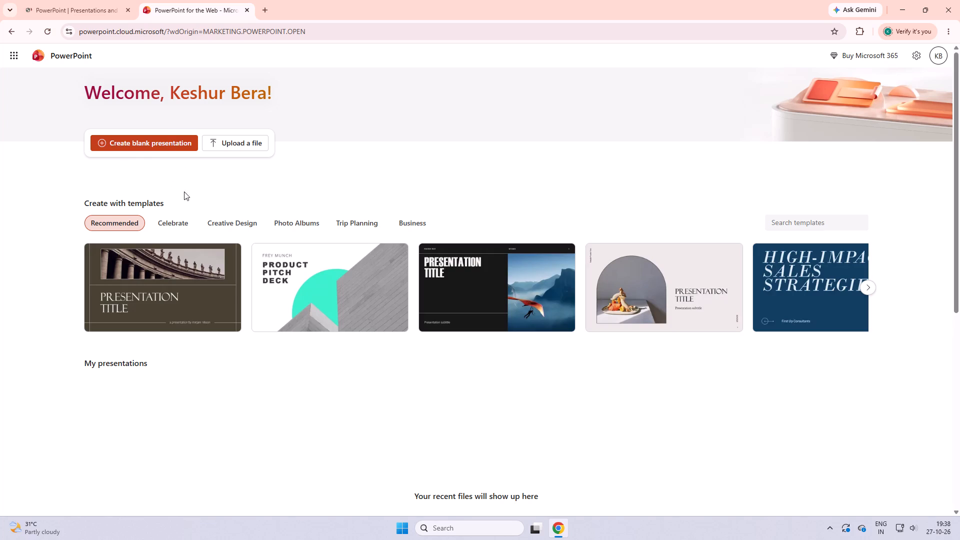
Open a new browser tab and begin a Google search starting with "w".
{"action": "left_click", "coordinate": [270, 7]}
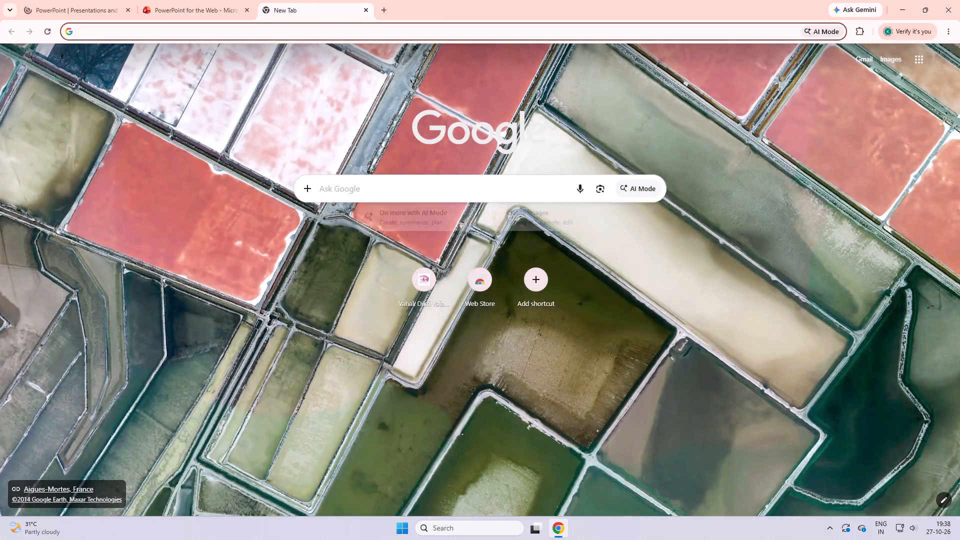
{"action": "left_click", "coordinate": [342, 186]}
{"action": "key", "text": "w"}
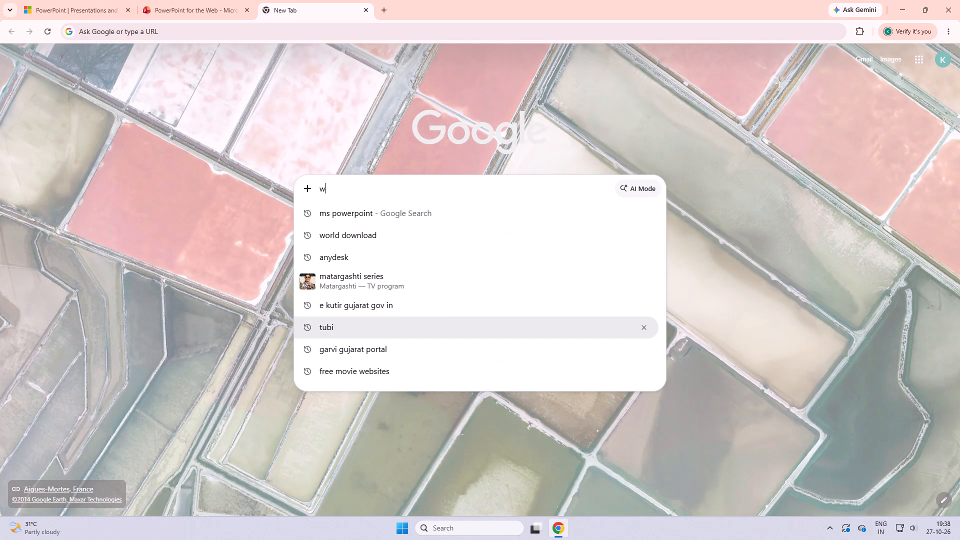
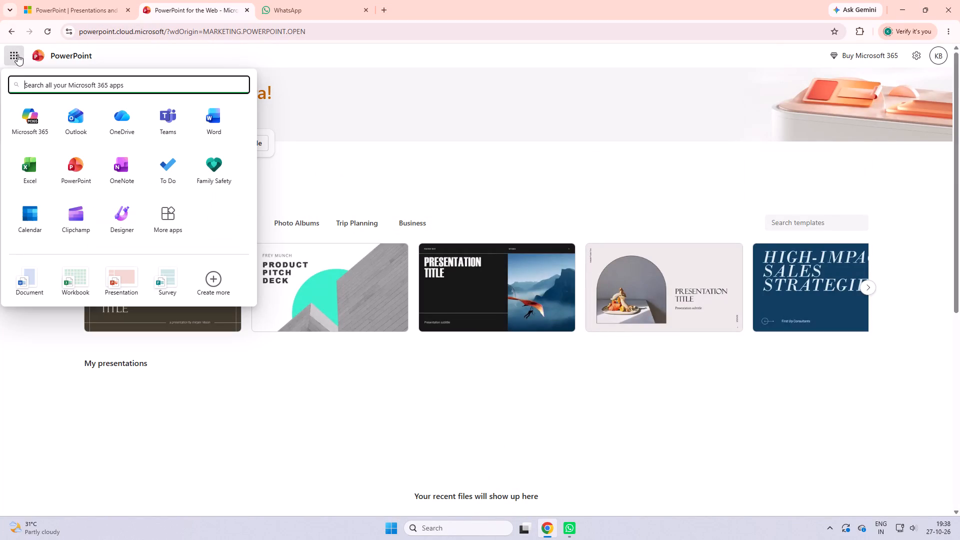
Bring up the link options for PowerPoint in the Microsoft 365 app launcher.
{"action": "right_click", "coordinate": [72, 168]}
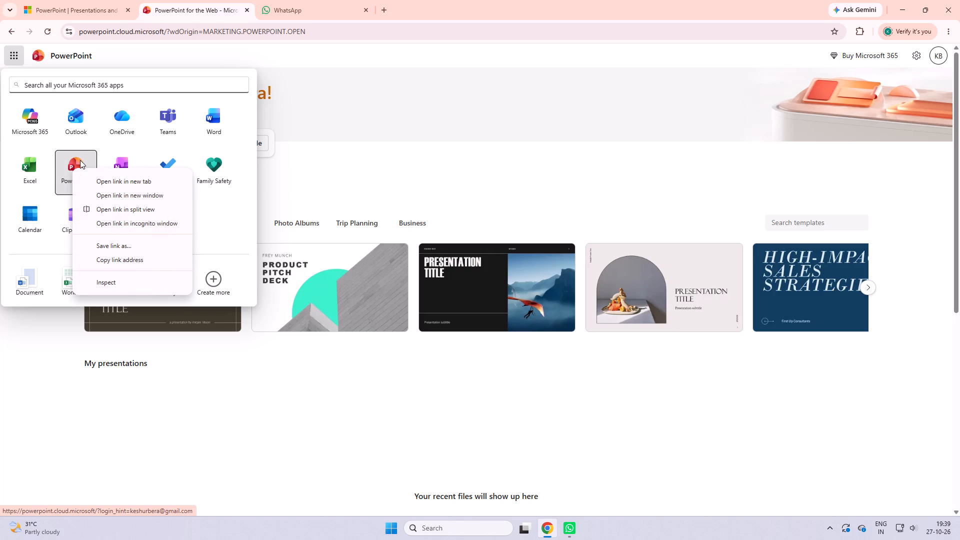
Open PowerPoint for the Web from the Microsoft 365 app list and follow its Install Microsoft 365 Apps option to the download page.
{"action": "left_click", "coordinate": [79, 159]}
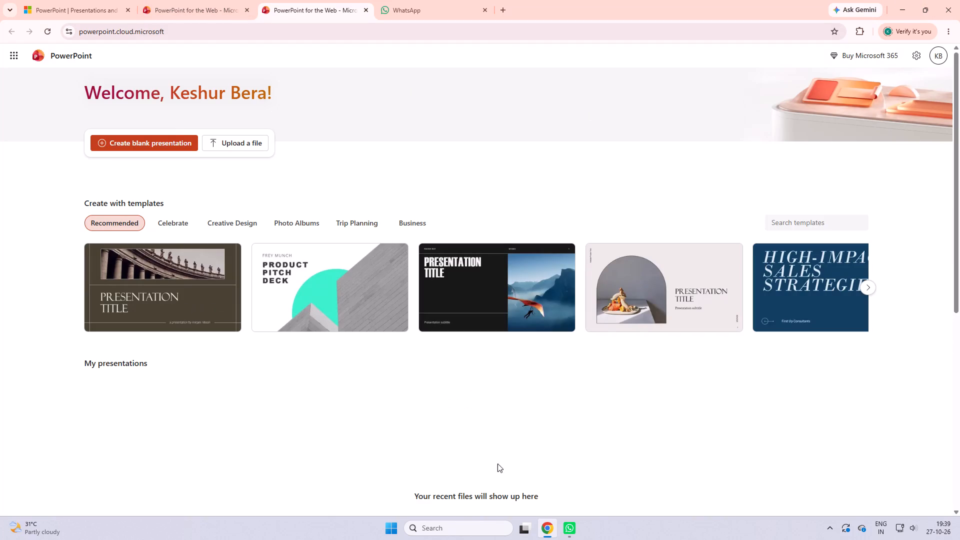
{"action": "scroll", "coordinate": [494, 450], "scroll_direction": "down", "scroll_amount": 8}
{"action": "scroll", "coordinate": [504, 400], "scroll_direction": "down", "scroll_amount": 7}
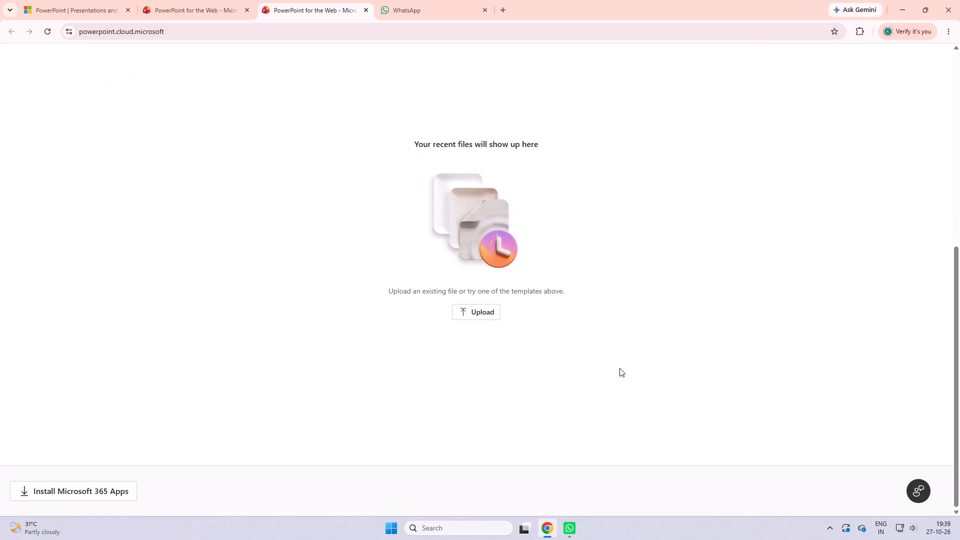
{"action": "scroll", "coordinate": [593, 349], "scroll_direction": "up", "scroll_amount": 7}
{"action": "scroll", "coordinate": [592, 349], "scroll_direction": "down", "scroll_amount": 5}
{"action": "scroll", "coordinate": [34, 521], "scroll_direction": "down", "scroll_amount": 7}
{"action": "scroll", "coordinate": [56, 444], "scroll_direction": "down", "scroll_amount": 3}
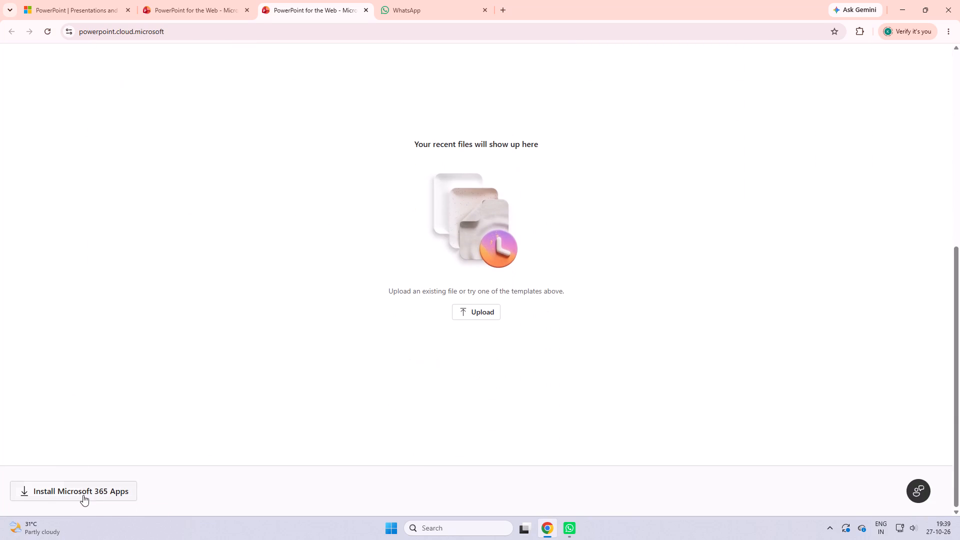
{"action": "left_click", "coordinate": [83, 495]}
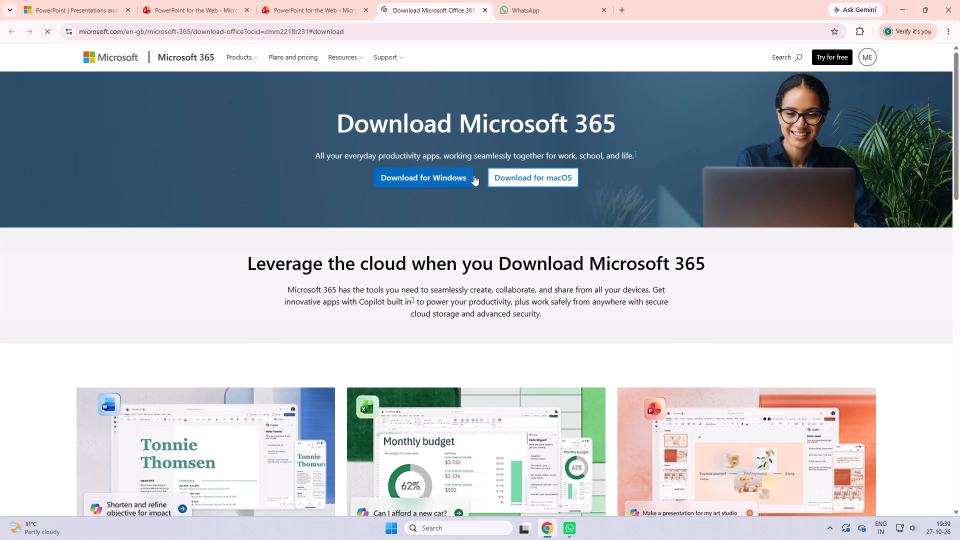
Download the Microsoft 365 installer for Windows and check it in the recent download history.
{"action": "left_click", "coordinate": [424, 178]}
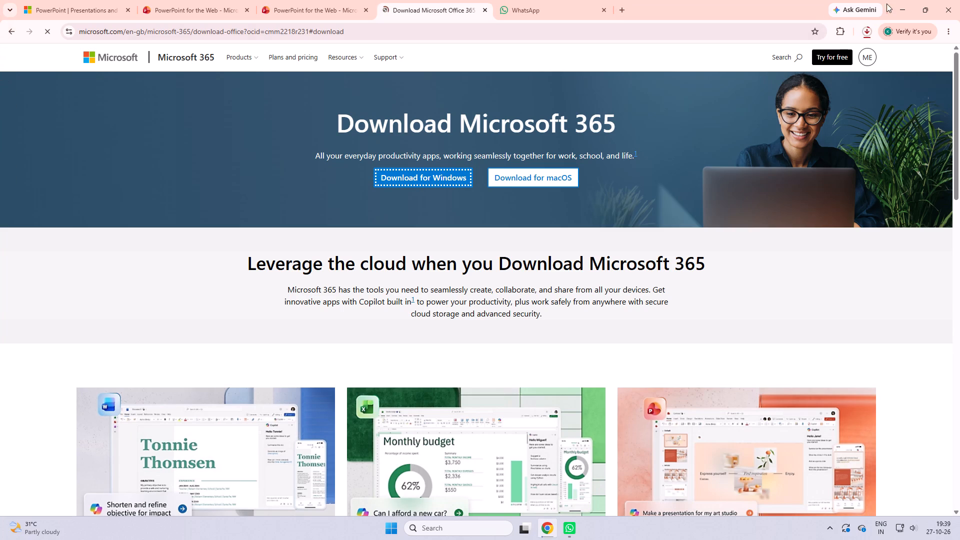
{"action": "left_click", "coordinate": [867, 34]}
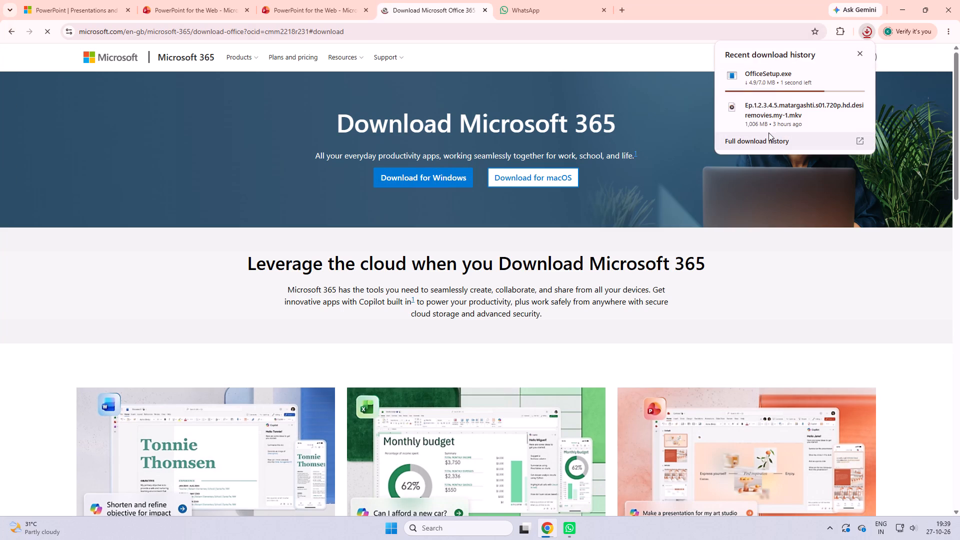
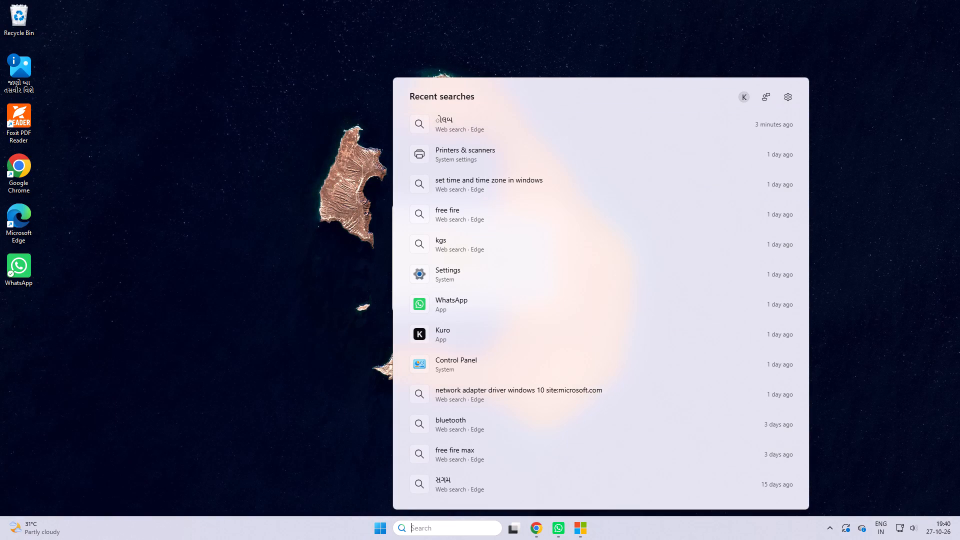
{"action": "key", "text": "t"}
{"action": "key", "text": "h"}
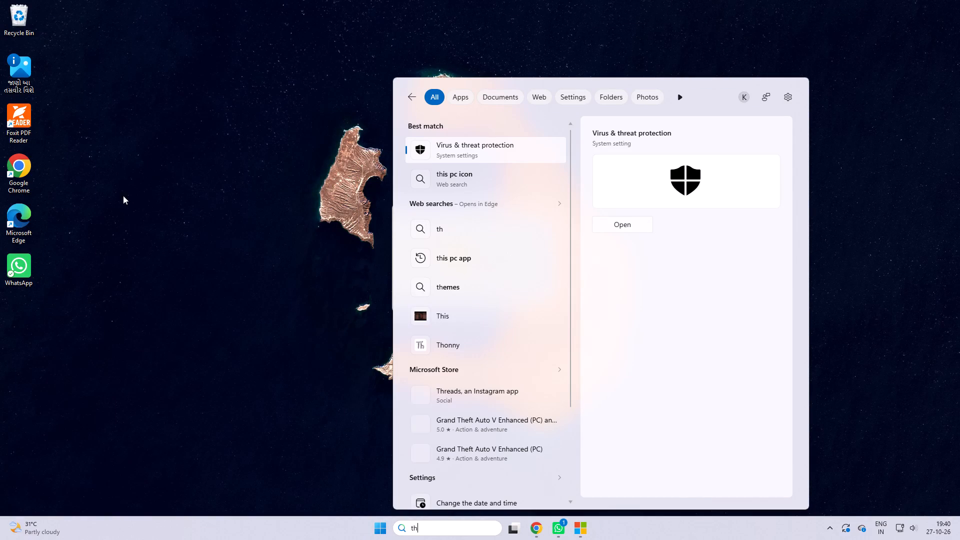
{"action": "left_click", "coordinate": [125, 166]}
Bring up the context options for the empty desktop area while the Microsoft installer gets ready.
{"action": "right_click", "coordinate": [143, 111]}
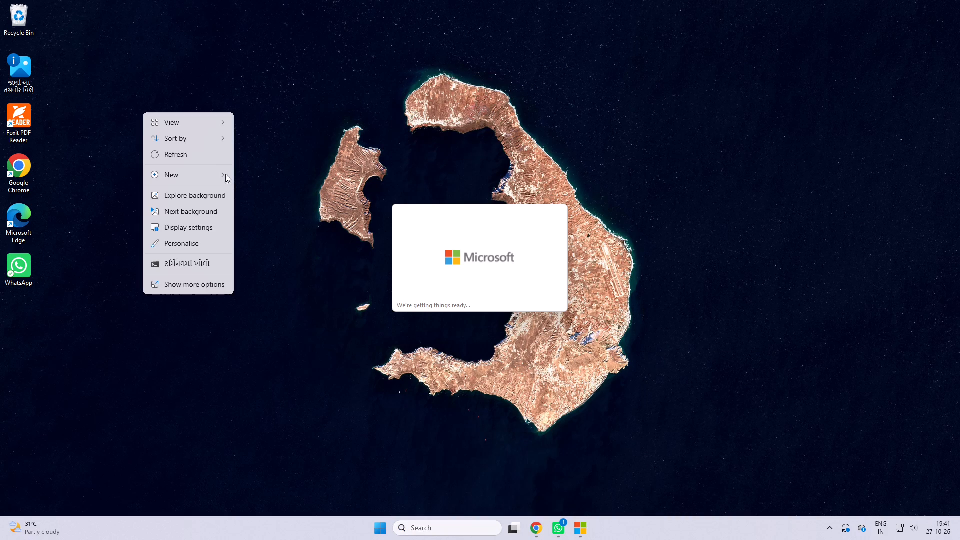
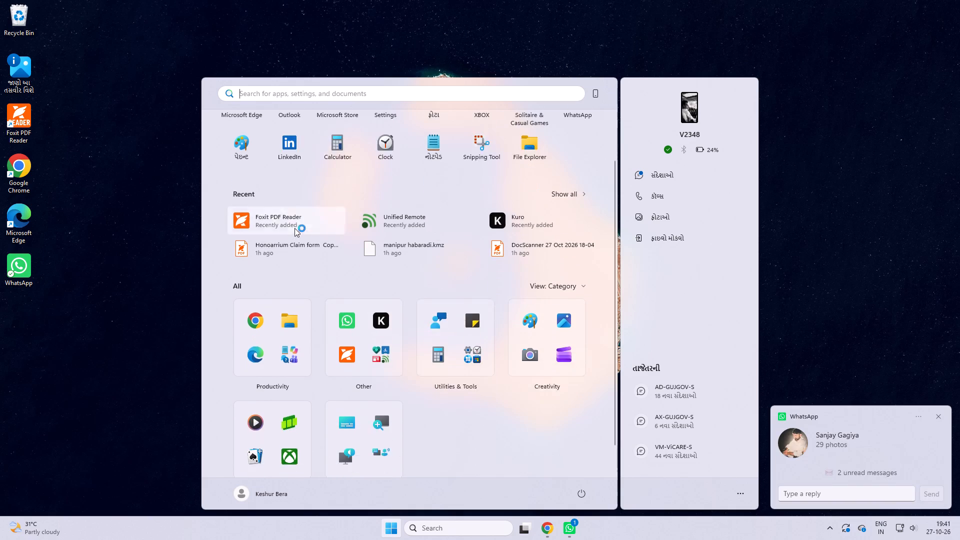
Open the Gujarati-titled Ayushman Arogya Mandir PDF from the Downloads folder in a maximised File Explorer window.
{"action": "scroll", "coordinate": [294, 231], "scroll_direction": "down", "scroll_amount": 1}
{"action": "scroll", "coordinate": [297, 243], "scroll_direction": "up", "scroll_amount": 1}
{"action": "left_click", "coordinate": [292, 331]}
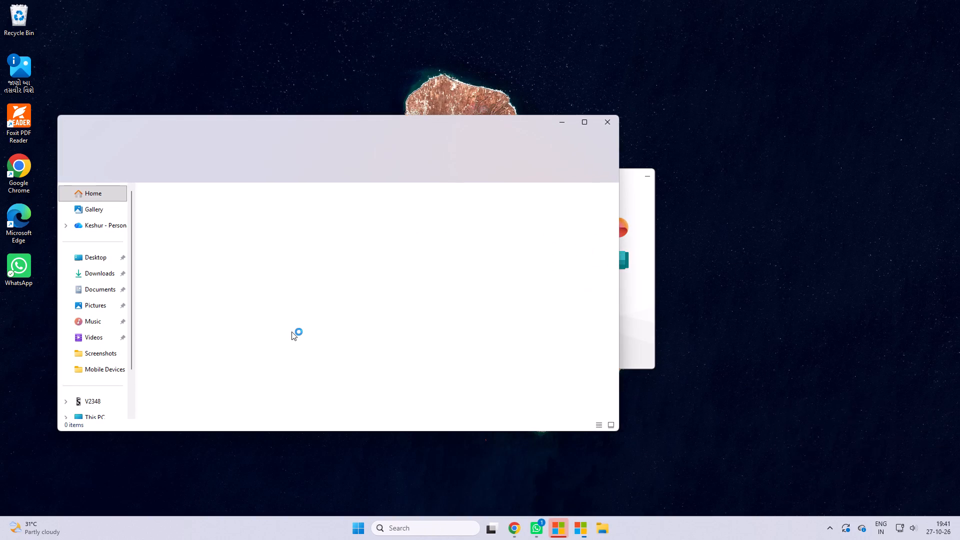
{"action": "left_click", "coordinate": [579, 122]}
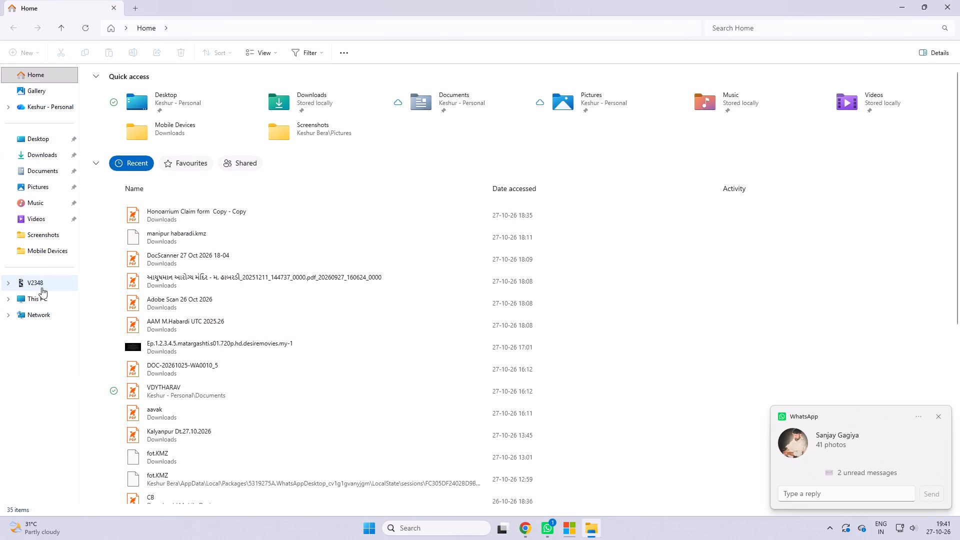
{"action": "left_click", "coordinate": [42, 300]}
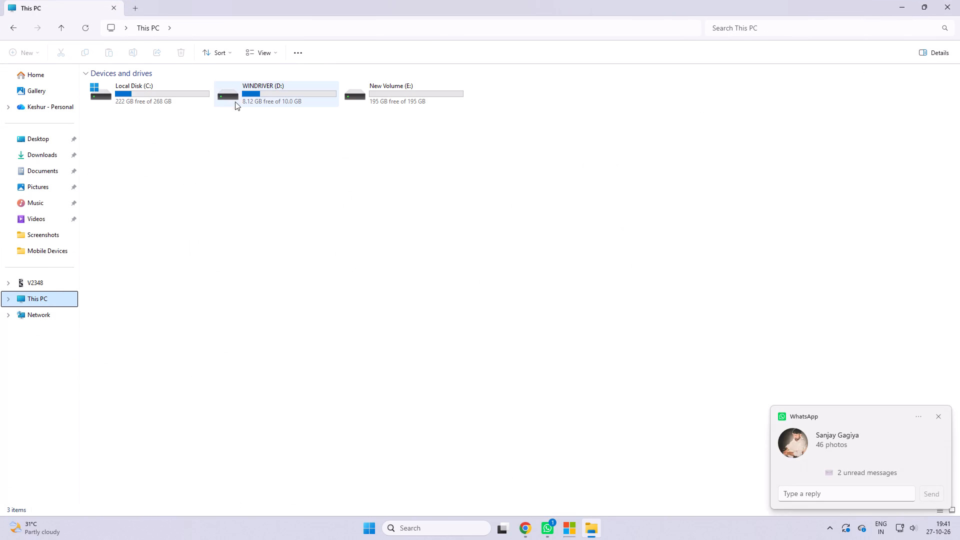
{"action": "left_click", "coordinate": [53, 153]}
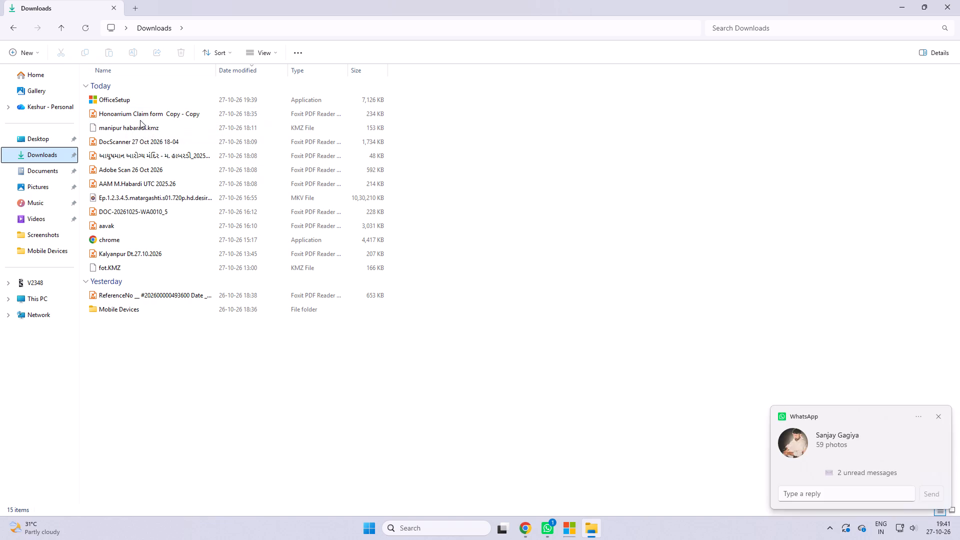
{"action": "double_click", "coordinate": [140, 155]}
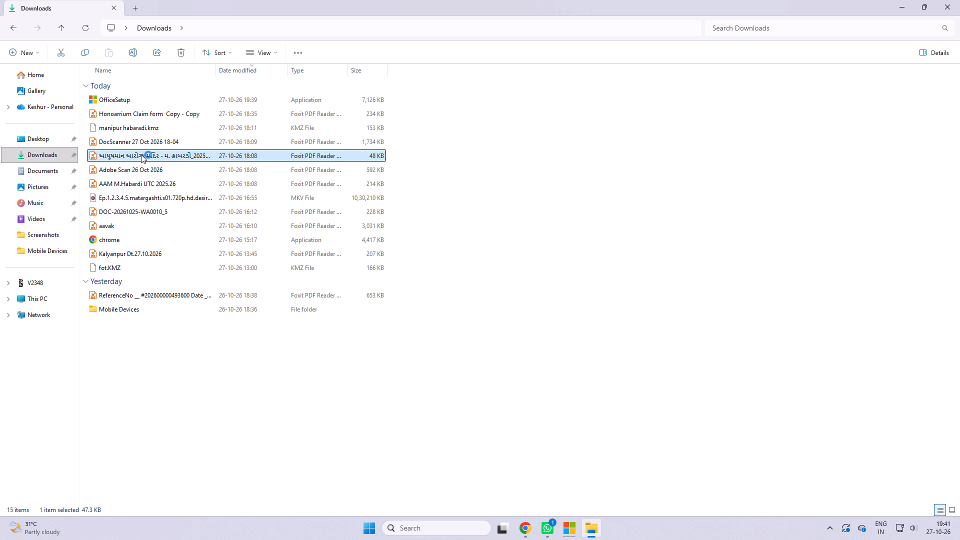
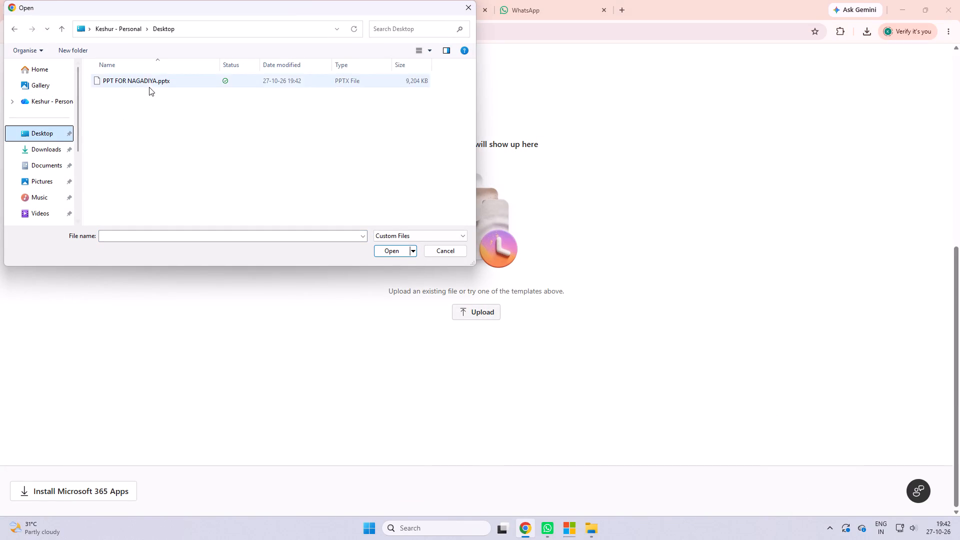
Choose PPT FOR NAGADIYA.pptx from the Desktop folder and open it for upload to PowerPoint for the Web.
{"action": "left_click", "coordinate": [149, 83]}
{"action": "left_click", "coordinate": [399, 252]}
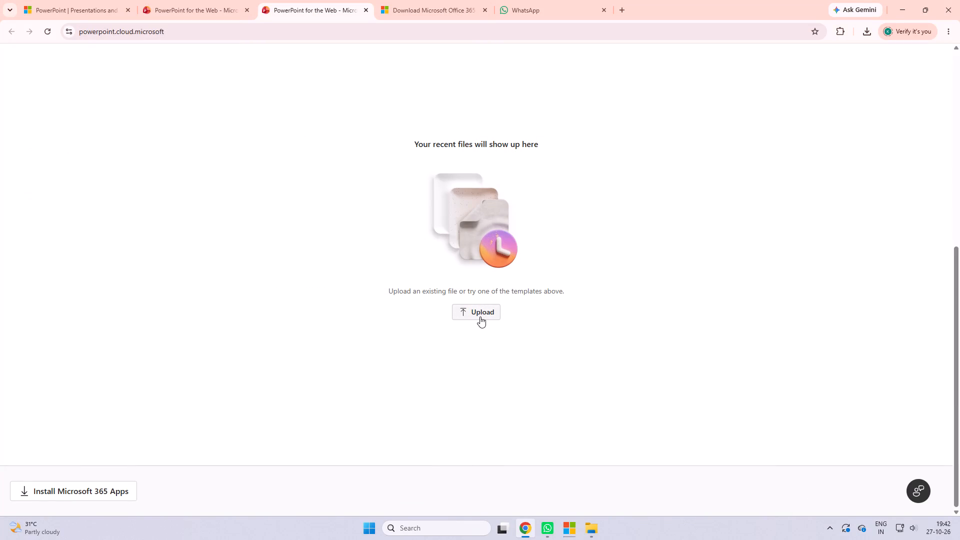
Upload PPT FOR NAGADIYA.pptx from the Desktop folder to PowerPoint for the Web and open it for editing.
{"action": "left_click", "coordinate": [479, 313]}
{"action": "left_click", "coordinate": [152, 76]}
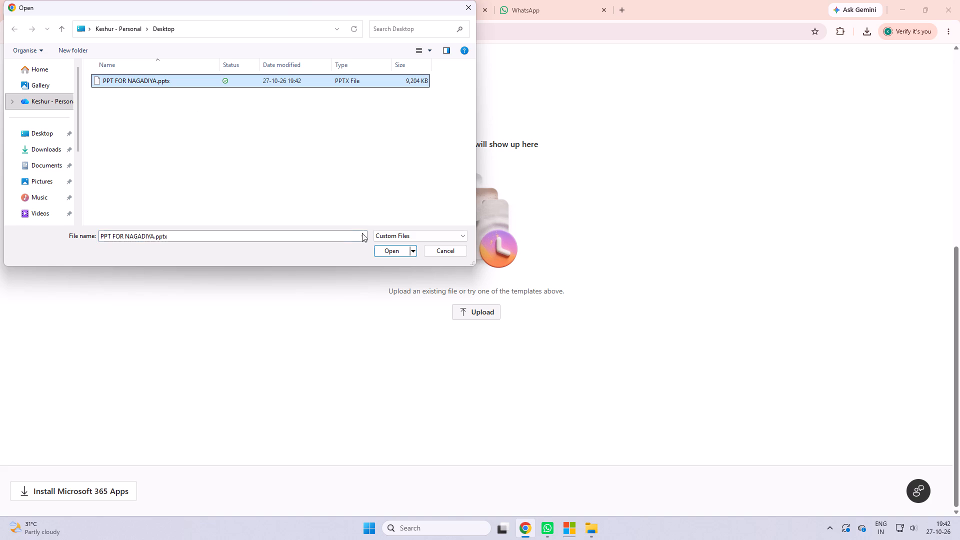
{"action": "left_click", "coordinate": [386, 250]}
{"action": "scroll", "coordinate": [370, 215], "scroll_direction": "down", "scroll_amount": 5}
{"action": "scroll", "coordinate": [370, 215], "scroll_direction": "up", "scroll_amount": 9}
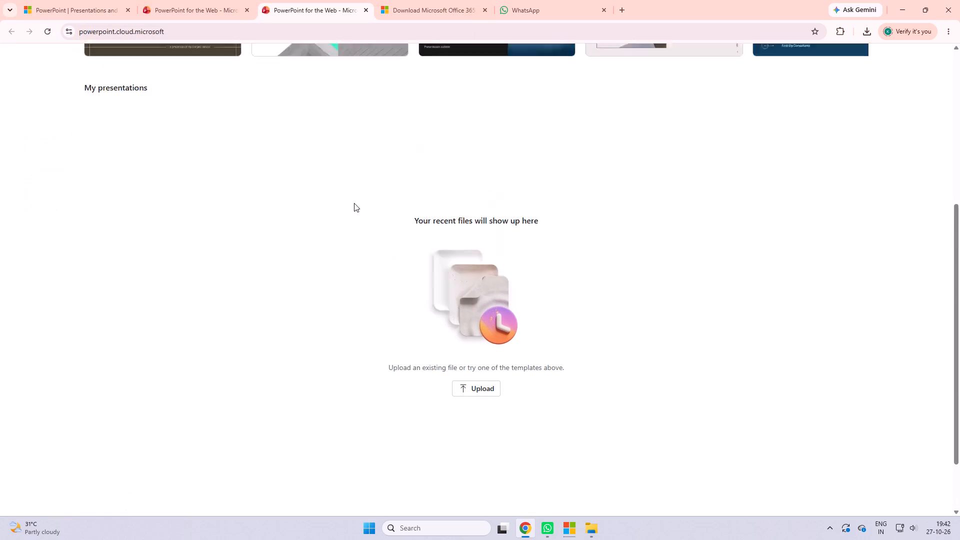
{"action": "scroll", "coordinate": [277, 172], "scroll_direction": "up", "scroll_amount": 4}
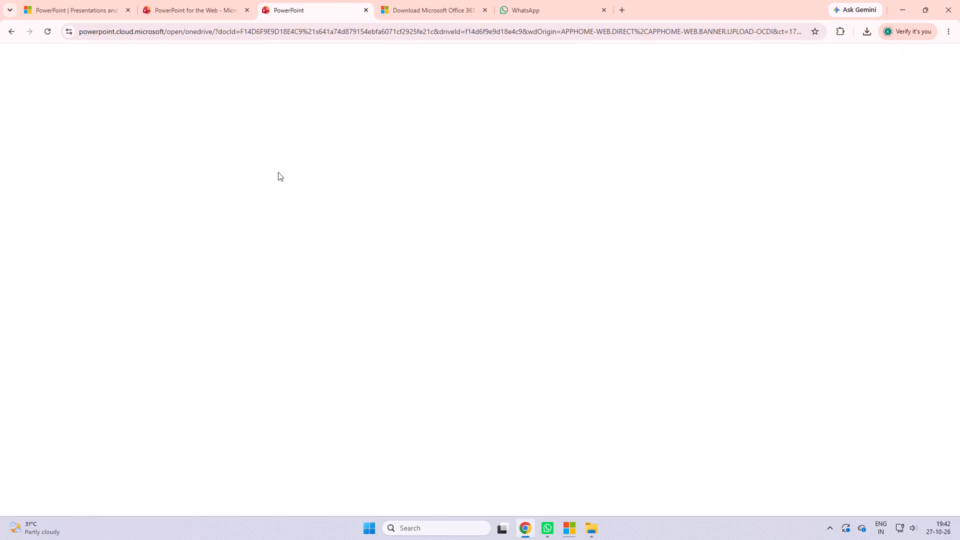
{"action": "scroll", "coordinate": [304, 219], "scroll_direction": "down", "scroll_amount": 6}
{"action": "scroll", "coordinate": [314, 220], "scroll_direction": "up", "scroll_amount": 7}
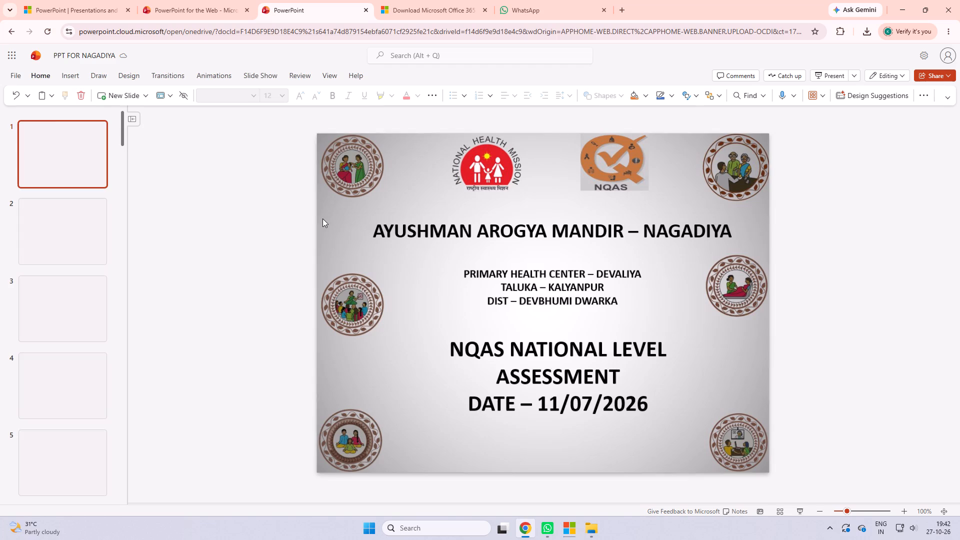
Replace NAGADIYA with M.Habaradi in the AYUSHMAN AROGYA MANDIR heading on slide 1.
{"action": "left_click_drag", "start_coordinate": [691, 216], "coordinate": [687, 224]}
{"action": "double_click", "coordinate": [688, 233]}
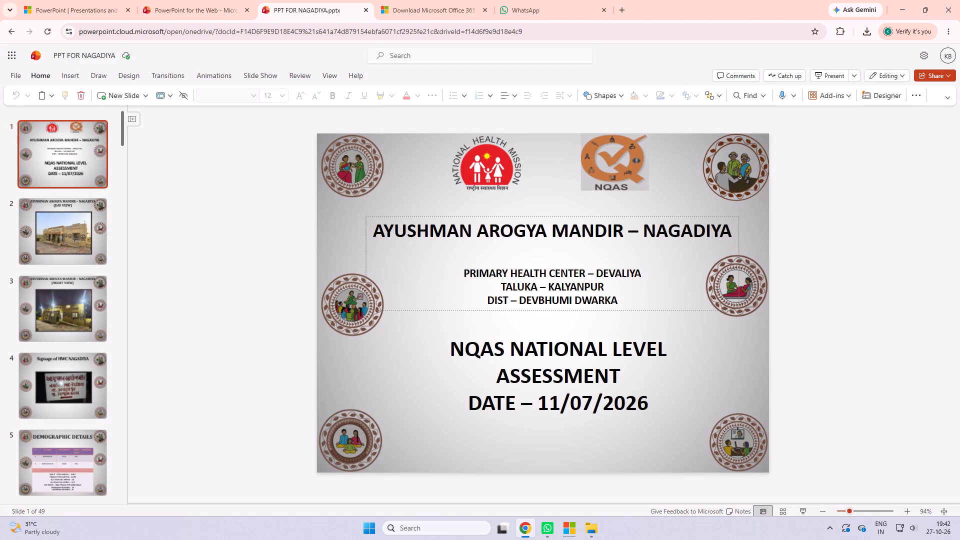
{"action": "left_click_drag", "start_coordinate": [726, 238], "coordinate": [650, 239]}
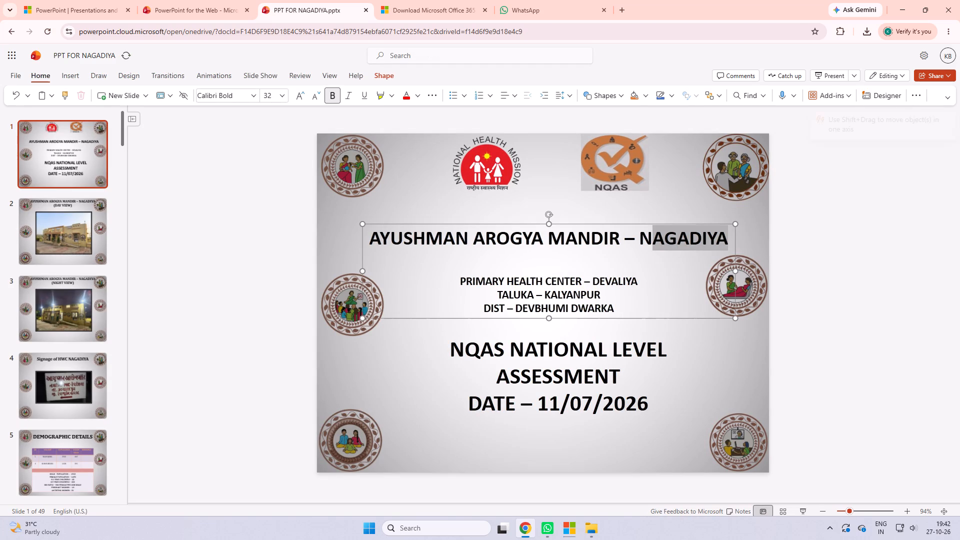
{"action": "left_click_drag", "start_coordinate": [650, 239], "coordinate": [646, 239]}
{"action": "key", "text": "shift+m"}
{"action": "key", "text": "BackSpace"}
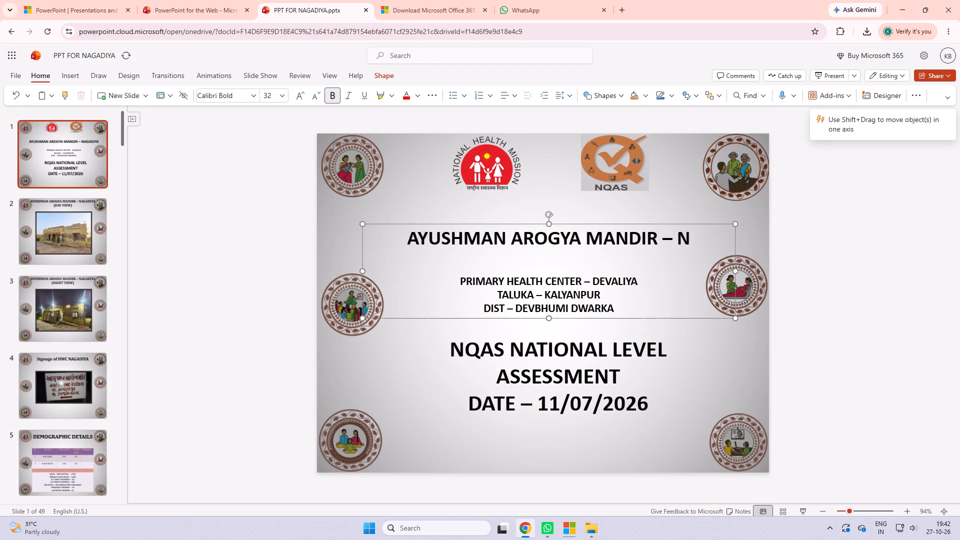
{"action": "key", "text": "BackSpace"}
{"action": "key", "text": "shift+m"}
{"action": "type", "text": ". H"}
{"action": "key", "text": "BackSpace"}
{"action": "key", "text": "BackSpace"}
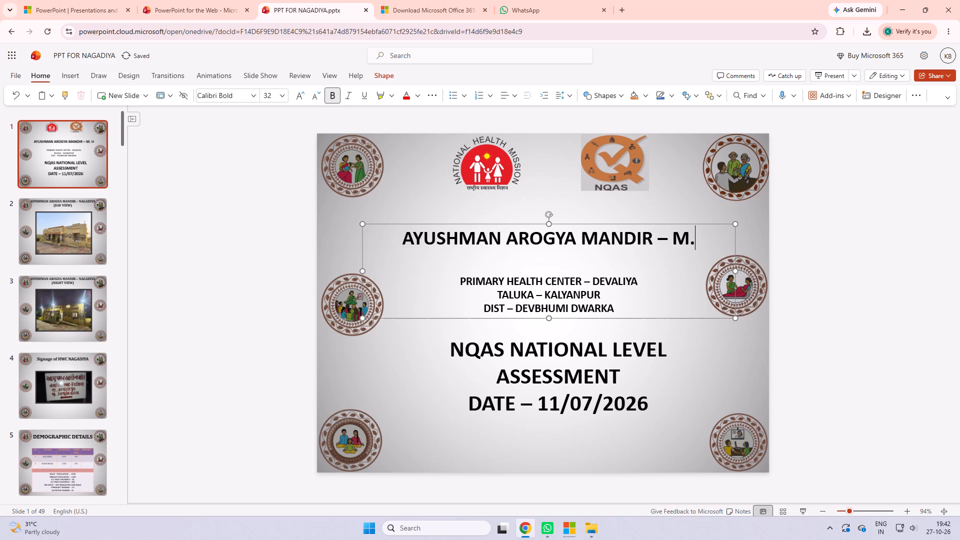
{"action": "type", "text": "Haba"}
{"action": "type", "text": "radi"}
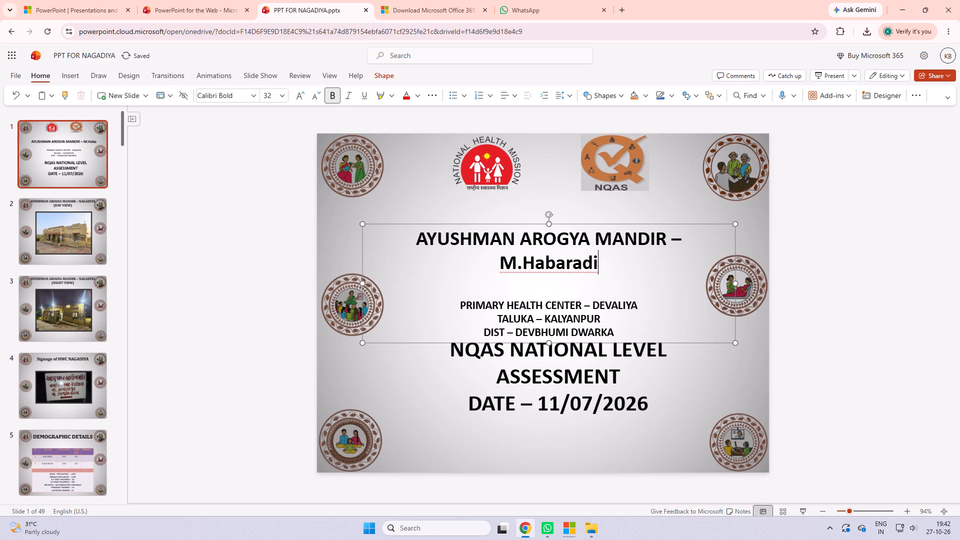
Set the whole AYUSHMAN AROGYA MANDIR – M.Habaradi heading to font size 31.
{"action": "left_click_drag", "start_coordinate": [602, 265], "coordinate": [447, 233]}
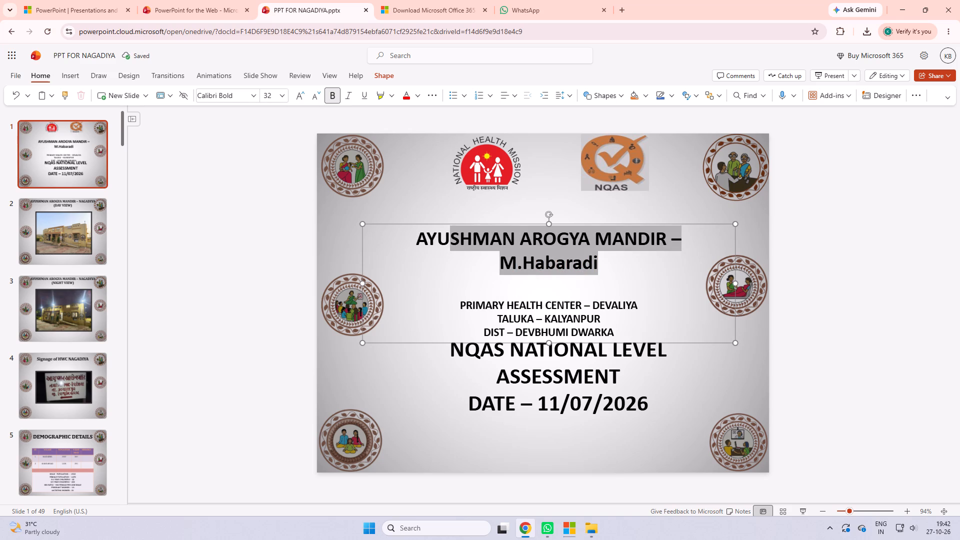
{"action": "left_click_drag", "start_coordinate": [447, 233], "coordinate": [419, 233]}
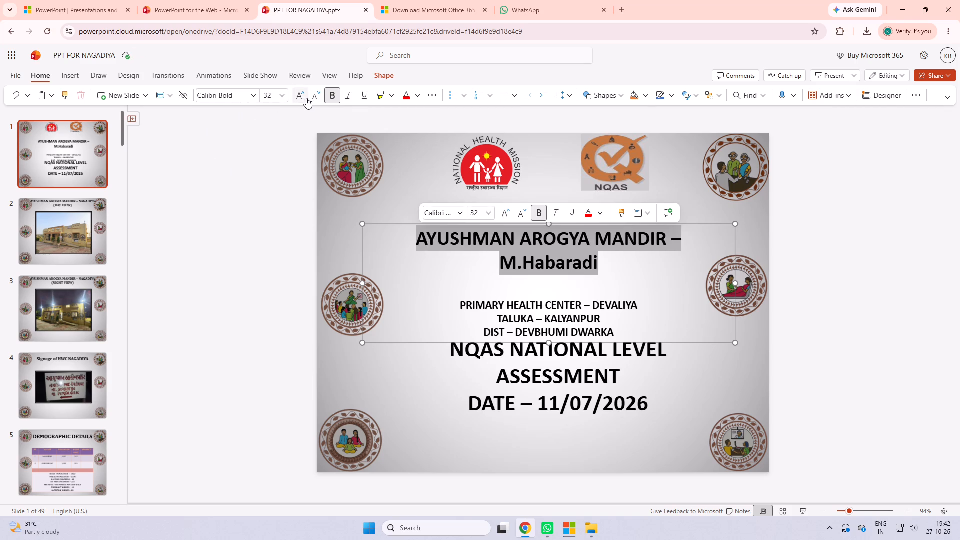
{"action": "left_click", "coordinate": [311, 98]}
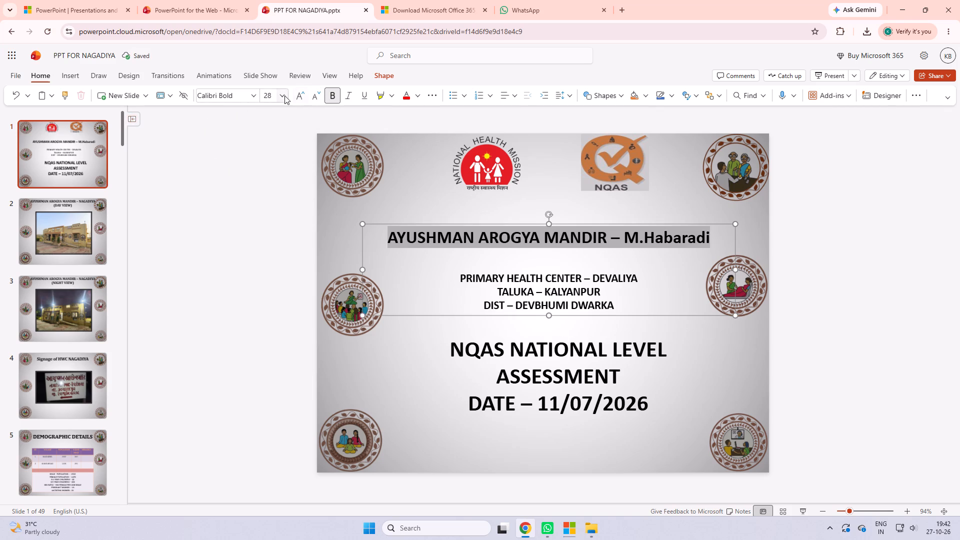
{"action": "left_click", "coordinate": [282, 95]}
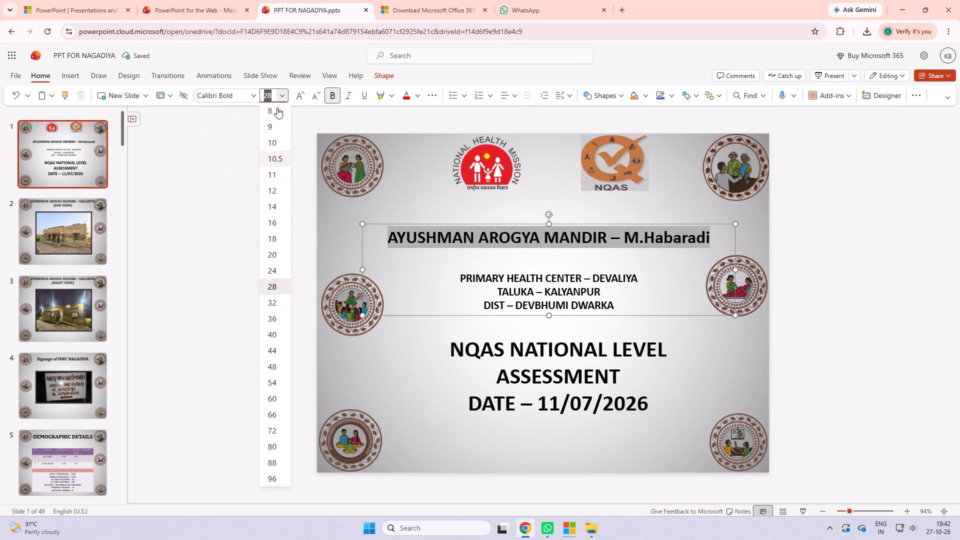
{"action": "type", "text": "31"}
{"action": "key", "text": "Return"}
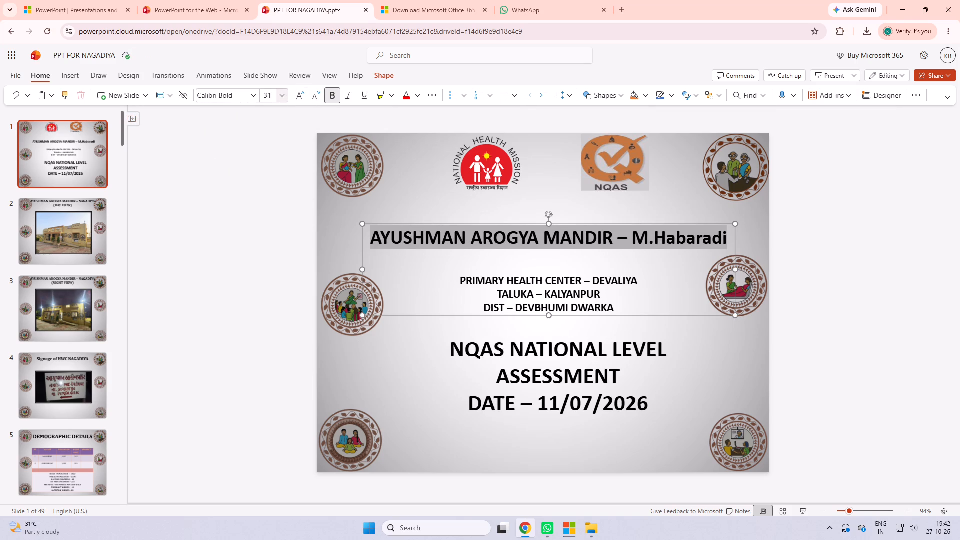
Replace DEVALIYA with MOTA ASOTA as the Primary Health Center name on slide 1.
{"action": "left_click_drag", "start_coordinate": [650, 289], "coordinate": [641, 282]}
{"action": "left_click", "coordinate": [639, 281]}
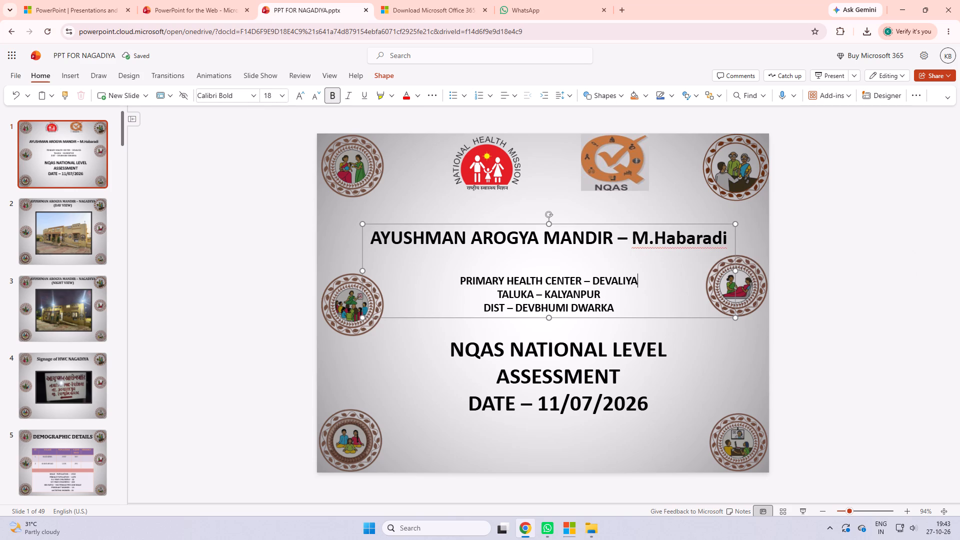
{"action": "double_click", "coordinate": [614, 275]}
{"action": "key", "text": "Delete"}
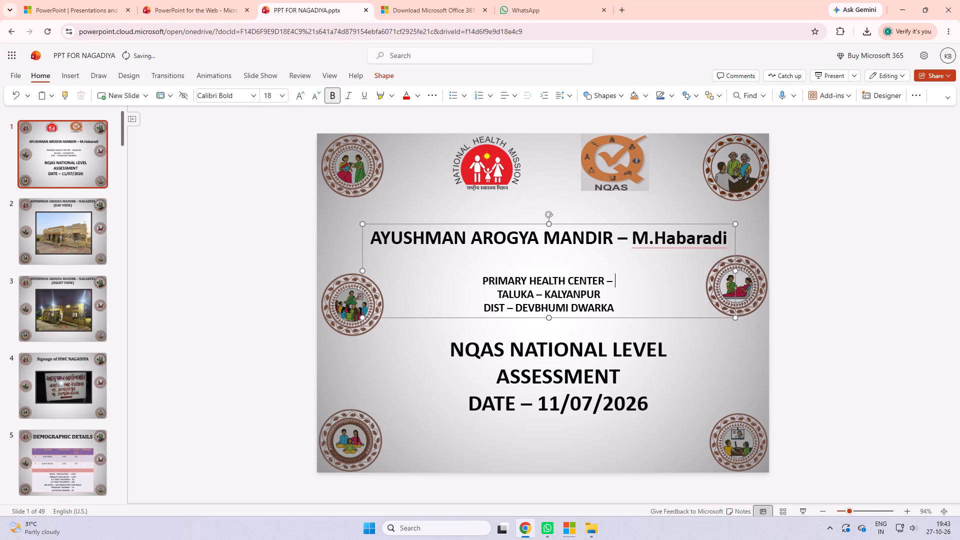
{"action": "type", "text": "Mota A"}
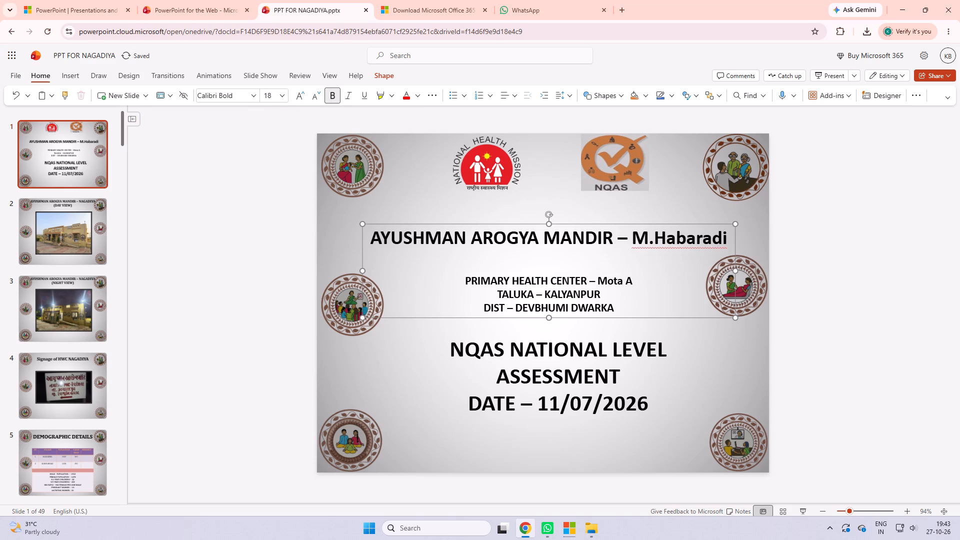
{"action": "key", "text": "BackSpace"}
{"action": "key", "text": "BackSpace"}
{"action": "key", "text": "BackSpace"}
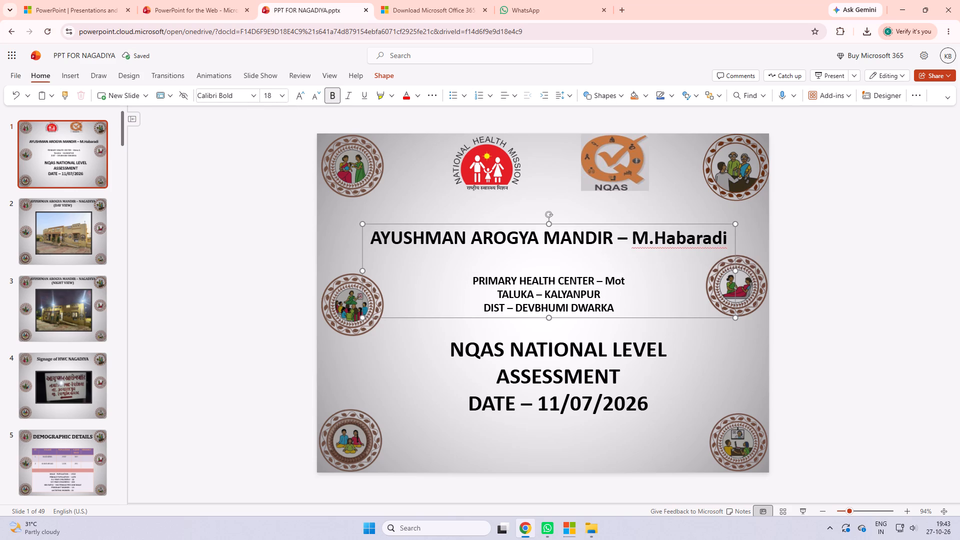
{"action": "key", "text": "BackSpace"}
{"action": "key", "text": "BackSpace"}
{"action": "type", "text": "OTA ASOTA"}
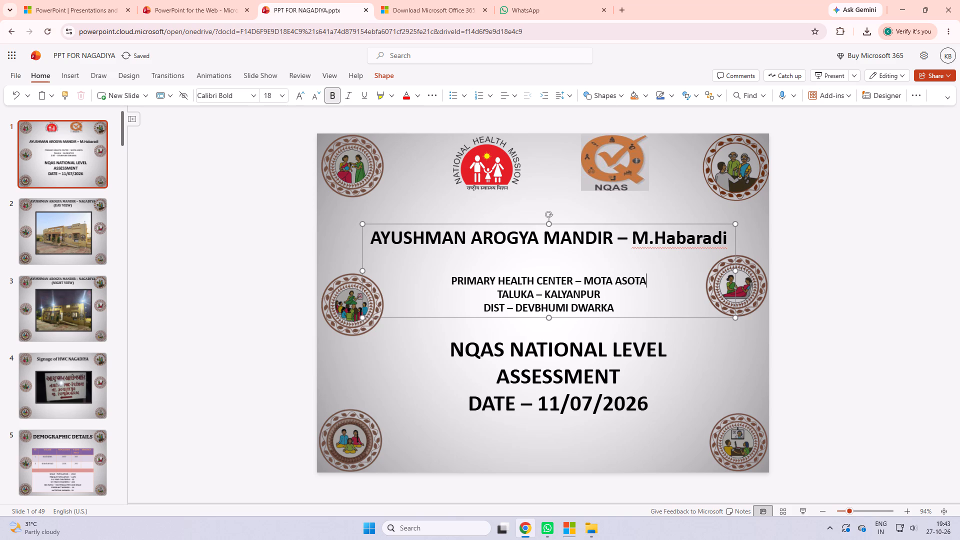
{"action": "left_click", "coordinate": [559, 333]}
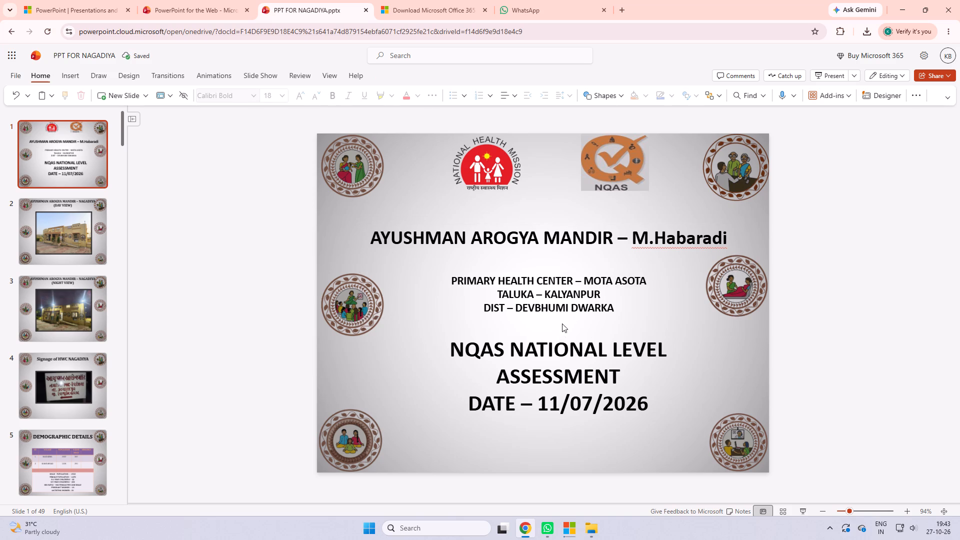
Change the assessment date on slide 1 to 28/10/2026.
{"action": "scroll", "coordinate": [553, 335], "scroll_direction": "down", "scroll_amount": 1}
{"action": "scroll", "coordinate": [563, 339], "scroll_direction": "up", "scroll_amount": 2}
{"action": "double_click", "coordinate": [550, 404]}
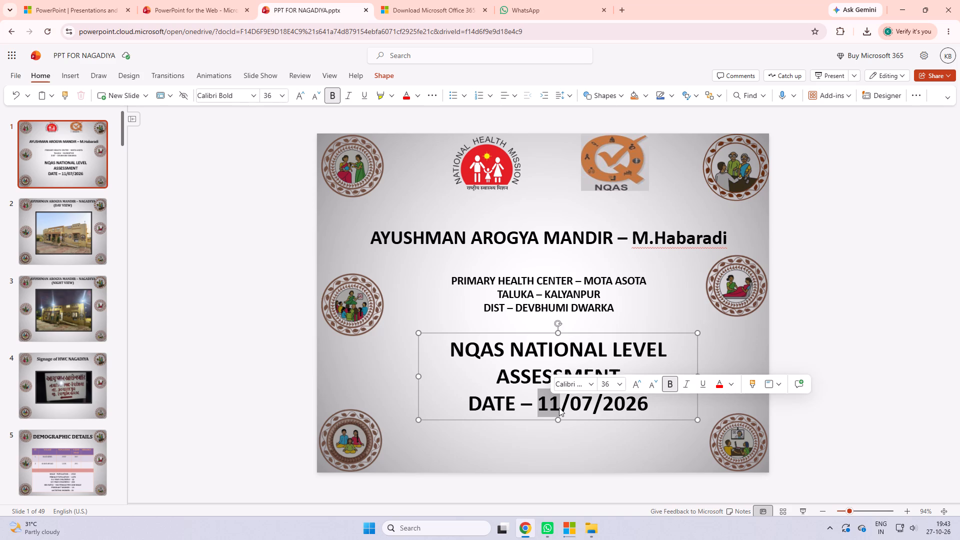
{"action": "type", "text": "28"}
{"action": "key", "text": "Right"}
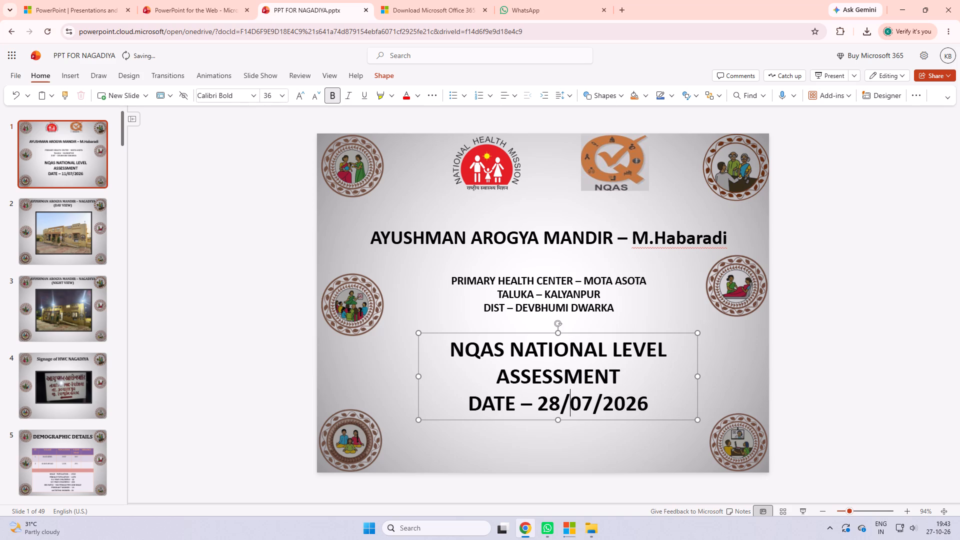
{"action": "key", "text": "Delete"}
{"action": "key", "text": "Delete"}
{"action": "type", "text": "10"}
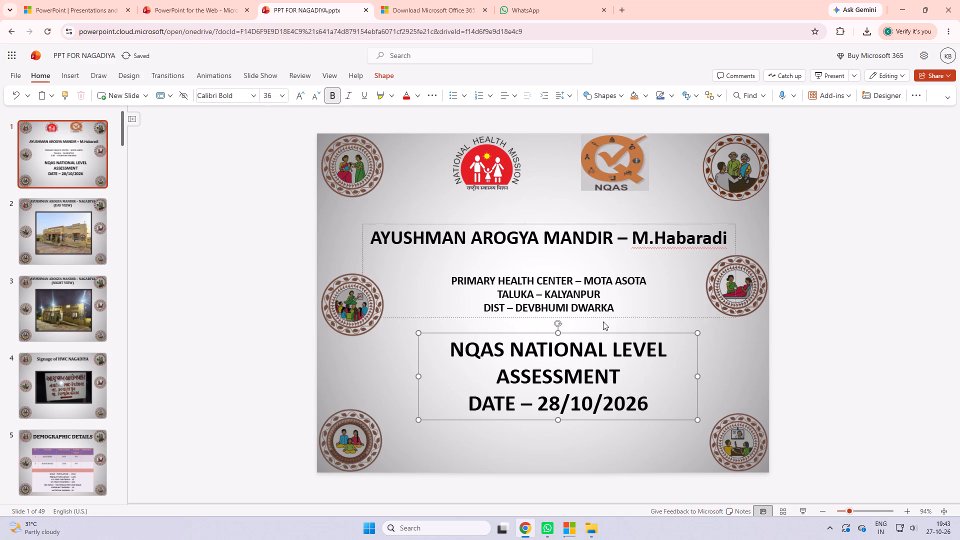
{"action": "left_click", "coordinate": [772, 352]}
Review the edited title slide and the day-view slide, enlarging the slide view to 110%.
{"action": "scroll", "coordinate": [729, 329], "scroll_direction": "down", "scroll_amount": 1}
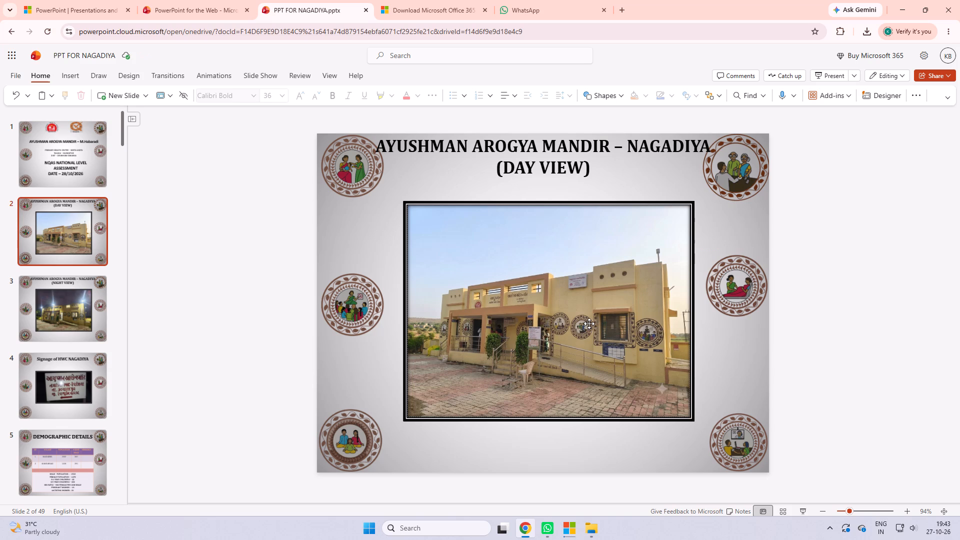
{"action": "scroll", "coordinate": [568, 321], "scroll_direction": "up", "scroll_amount": 5}
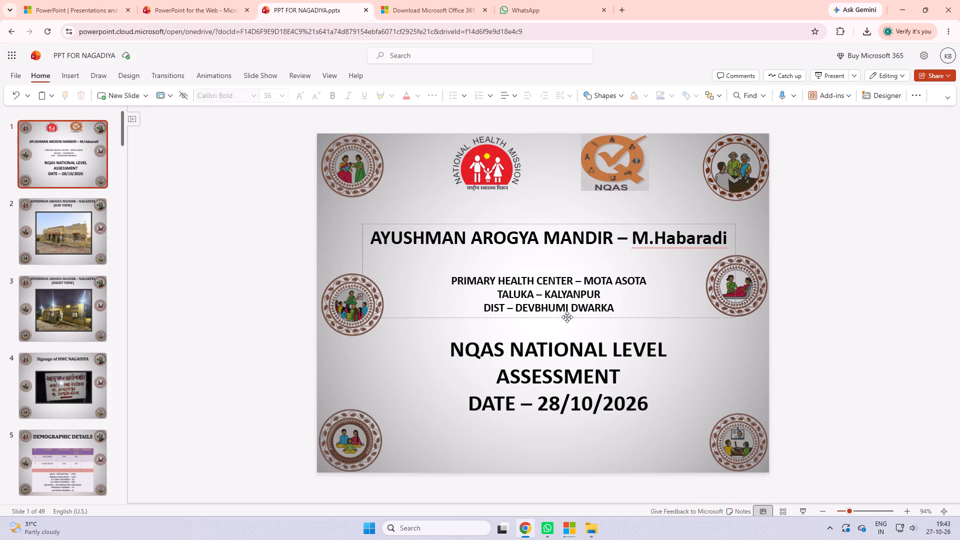
{"action": "scroll", "coordinate": [554, 331], "scroll_direction": "down", "scroll_amount": 1}
{"action": "scroll", "coordinate": [640, 337], "scroll_direction": "up", "scroll_amount": 1}
{"action": "scroll", "coordinate": [281, 368], "scroll_direction": "up", "scroll_amount": 6}
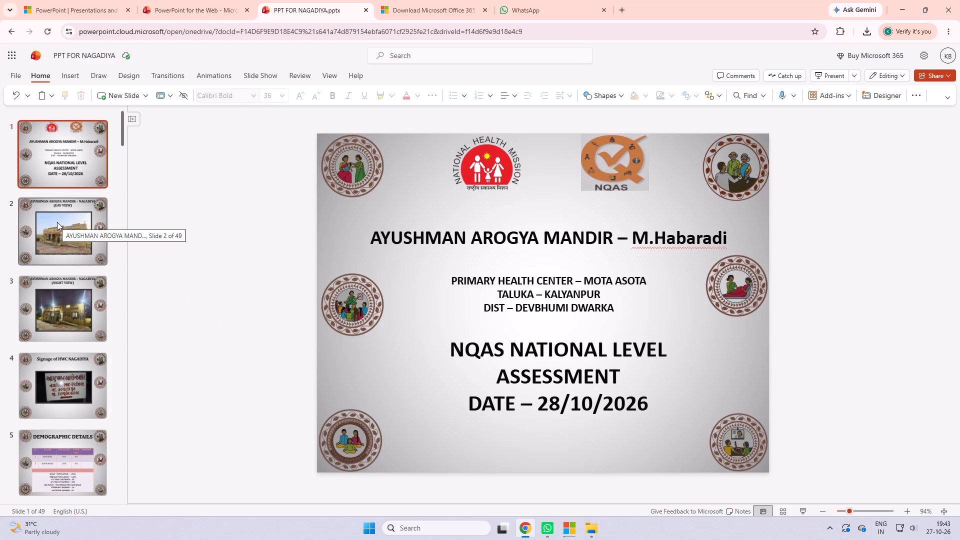
{"action": "left_click", "coordinate": [907, 510]}
{"action": "left_click", "coordinate": [907, 510]}
{"action": "scroll", "coordinate": [840, 413], "scroll_direction": "down", "scroll_amount": 2}
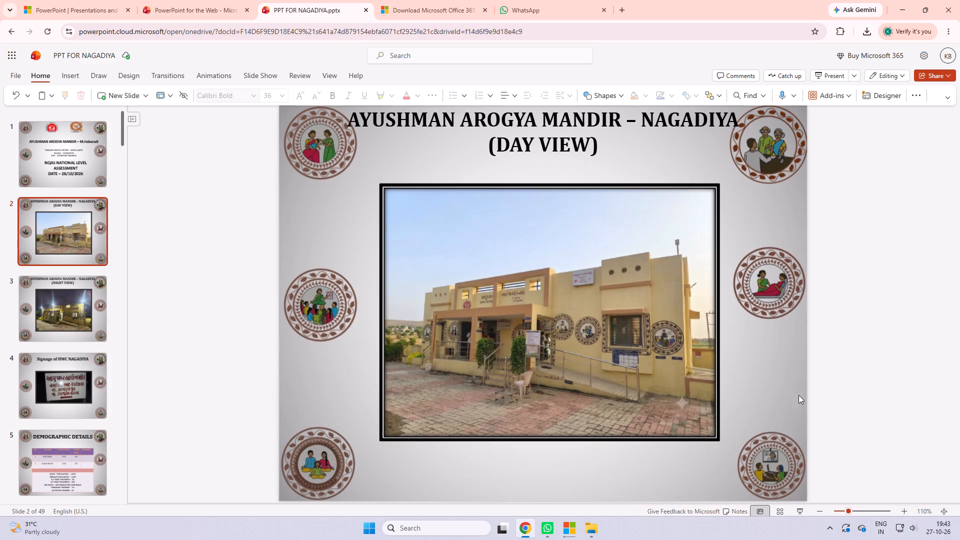
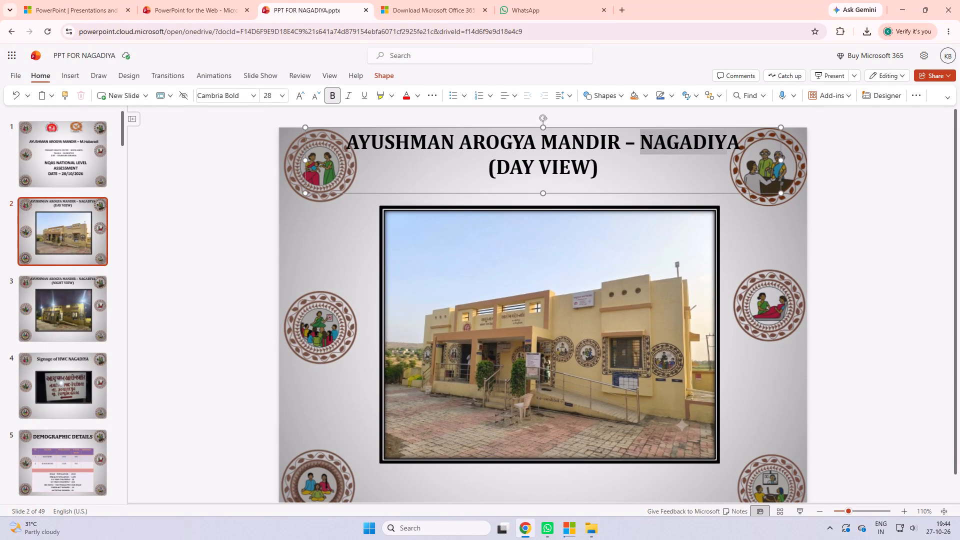
Replace NAGADIYA with M.HABARADI in the day-view heading on slide 2.
{"action": "left_click_drag", "start_coordinate": [738, 139], "coordinate": [732, 137]}
{"action": "key", "text": "Delete"}
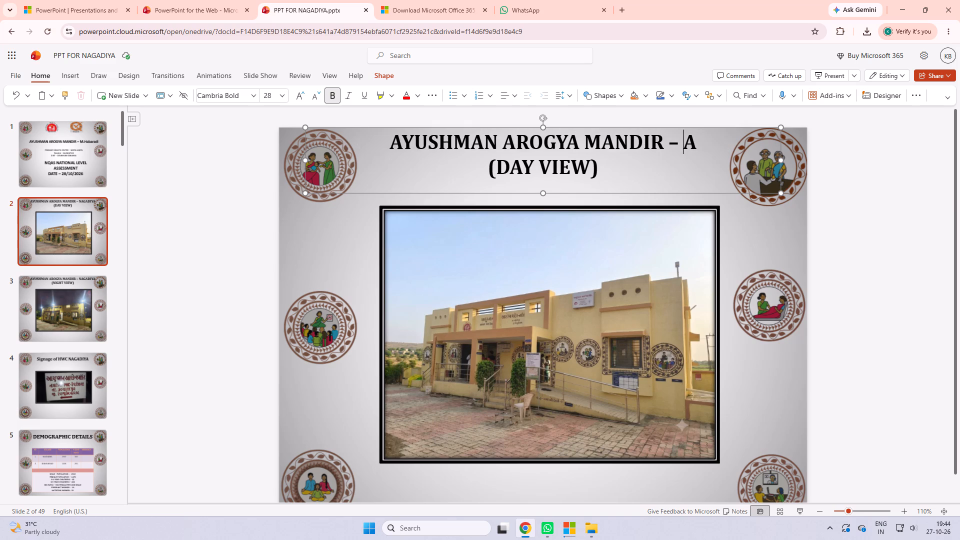
{"action": "key", "text": "Delete"}
{"action": "key", "text": "shift+m"}
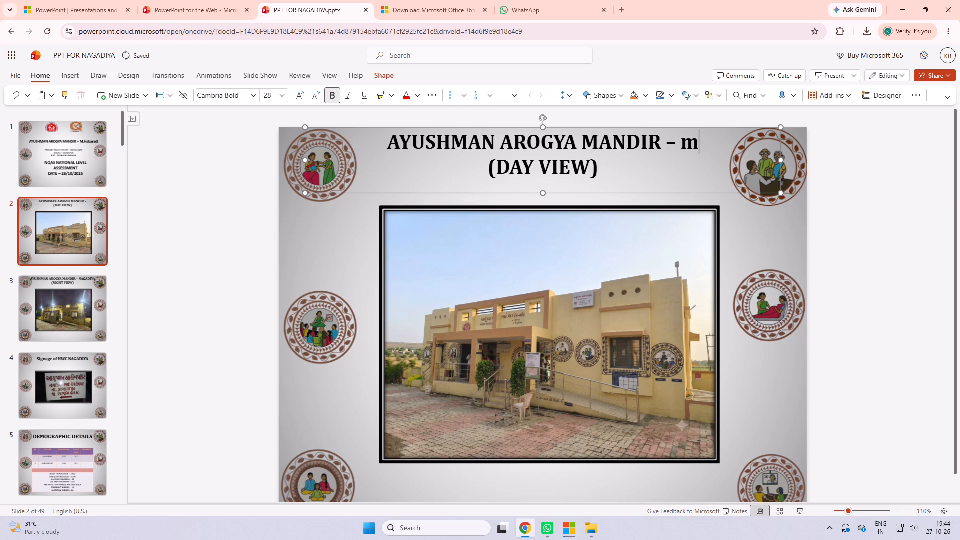
{"action": "key", "text": "BackSpace"}
{"action": "key", "text": "m"}
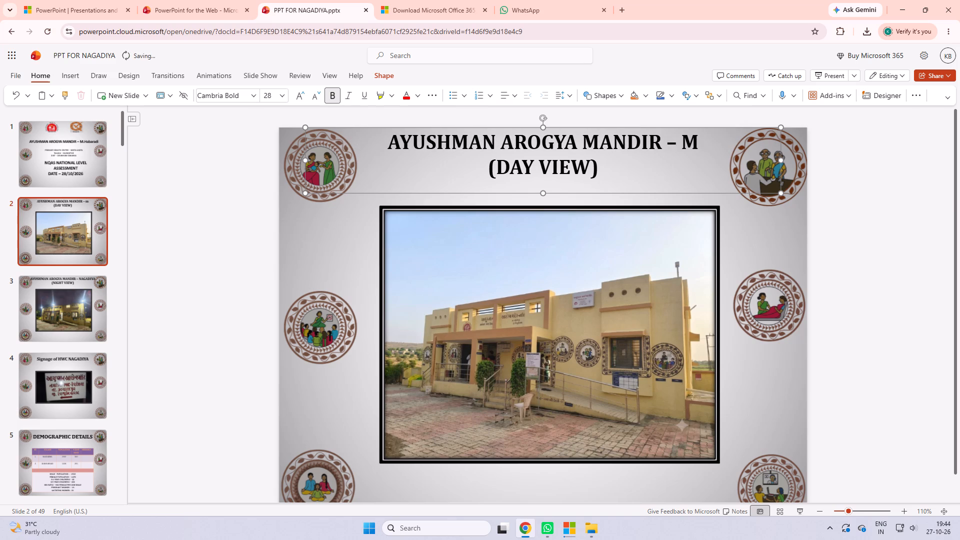
{"action": "scroll", "coordinate": [563, 274], "scroll_direction": "up", "scroll_amount": 3}
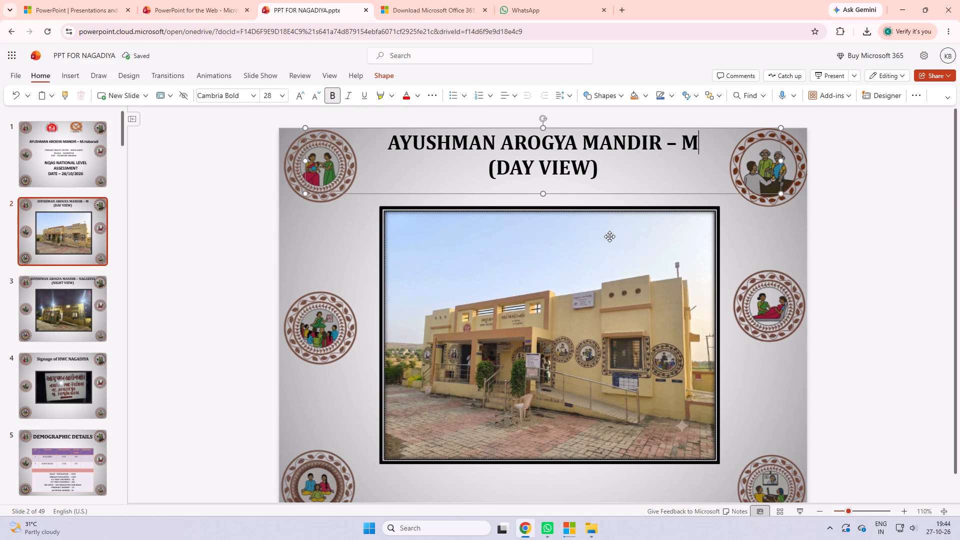
{"action": "key", "text": "period"}
{"action": "type", "text": "HABA"}
{"action": "type", "text": "RADI"}
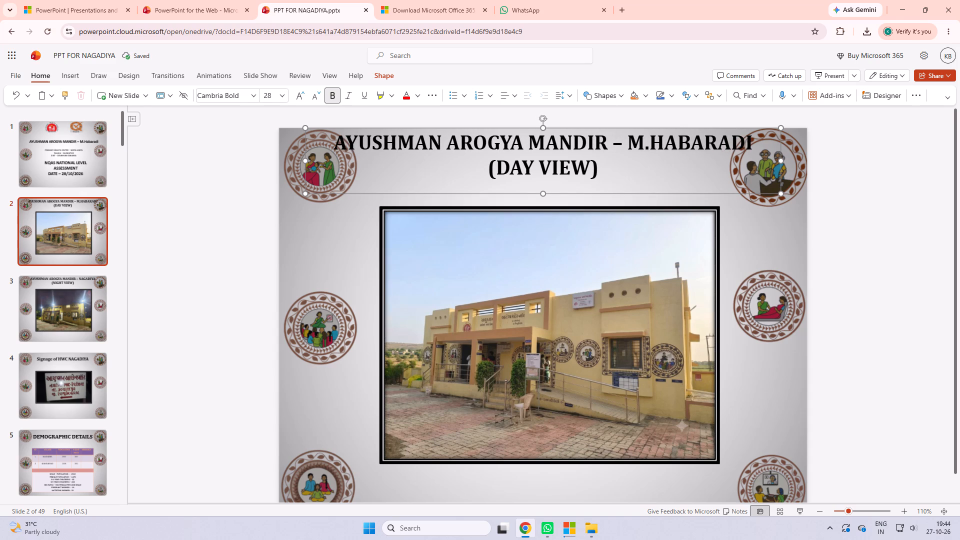
Reduce the heading line AYUSHMAN AROGYA MANDIR – M.HABARADI on slide 2 to font size 24.
{"action": "left_click_drag", "start_coordinate": [334, 142], "coordinate": [749, 139]}
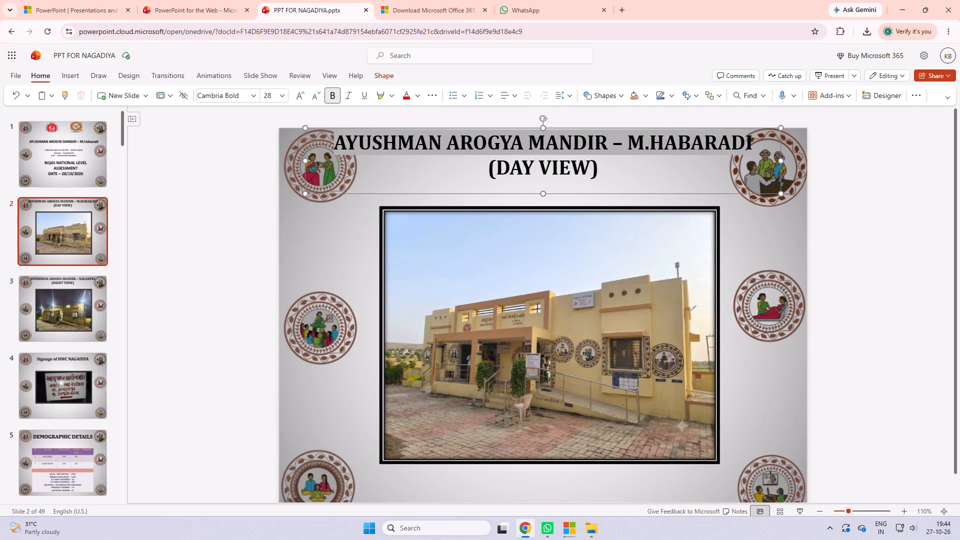
{"action": "left_click_drag", "start_coordinate": [749, 139], "coordinate": [751, 139]}
{"action": "key", "text": "shift+Right"}
{"action": "left_click", "coordinate": [313, 97]}
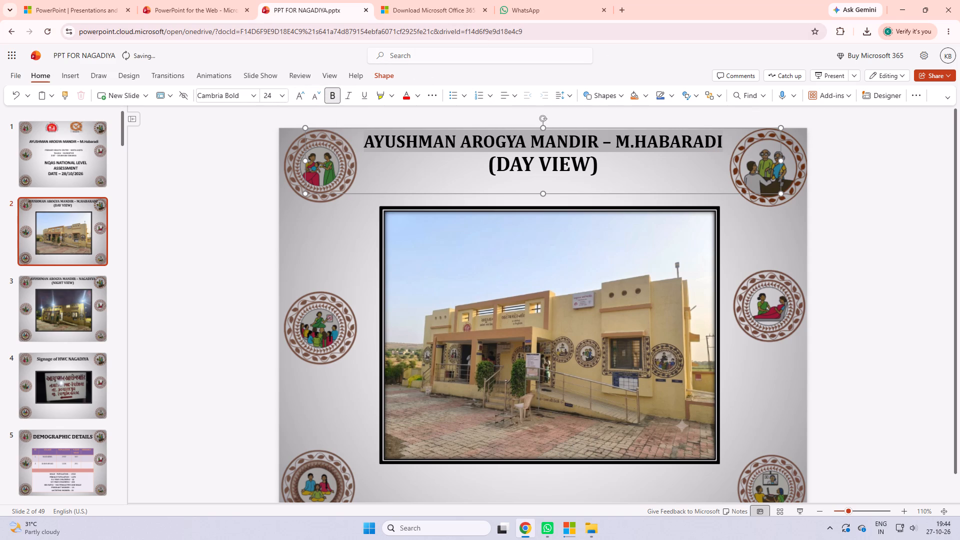
{"action": "left_click", "coordinate": [529, 175]}
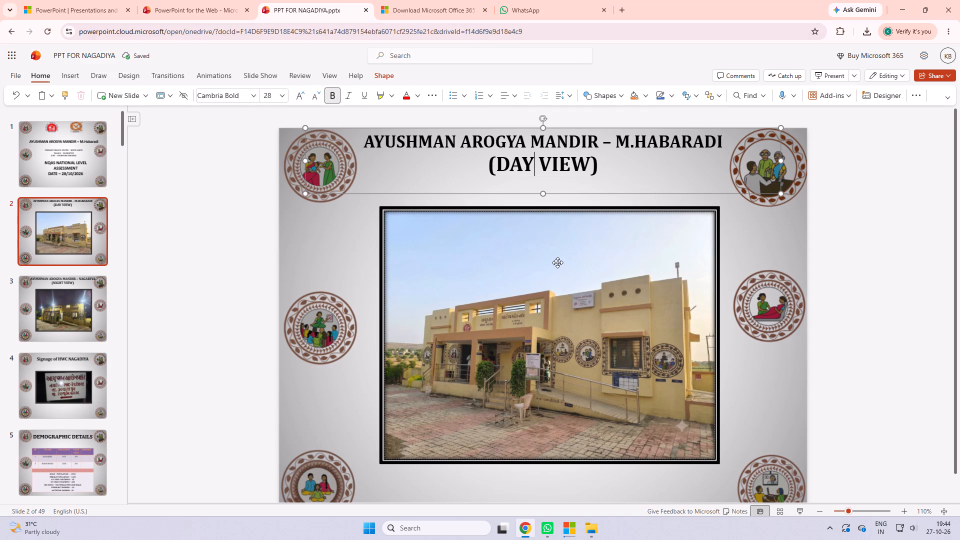
Select the building photo on the day-view slide.
{"action": "left_click", "coordinate": [491, 266]}
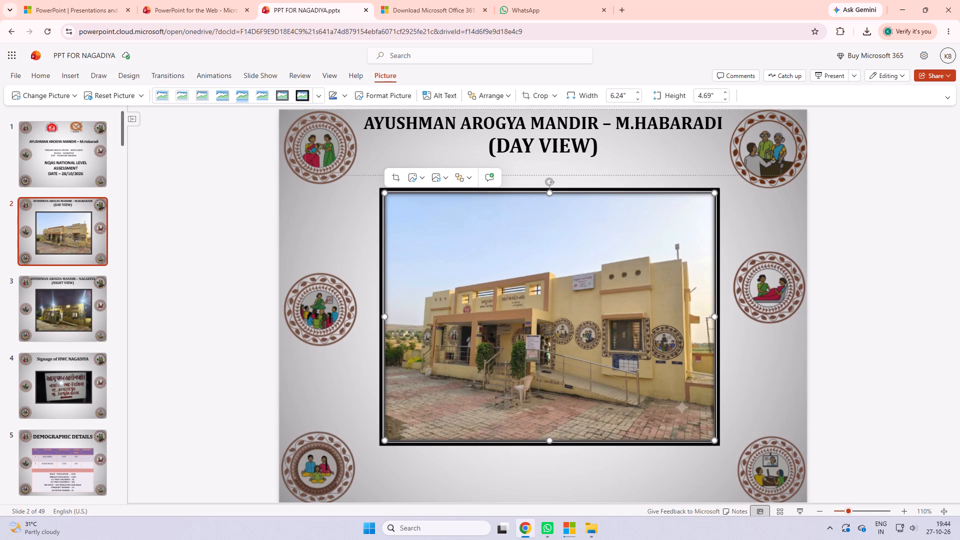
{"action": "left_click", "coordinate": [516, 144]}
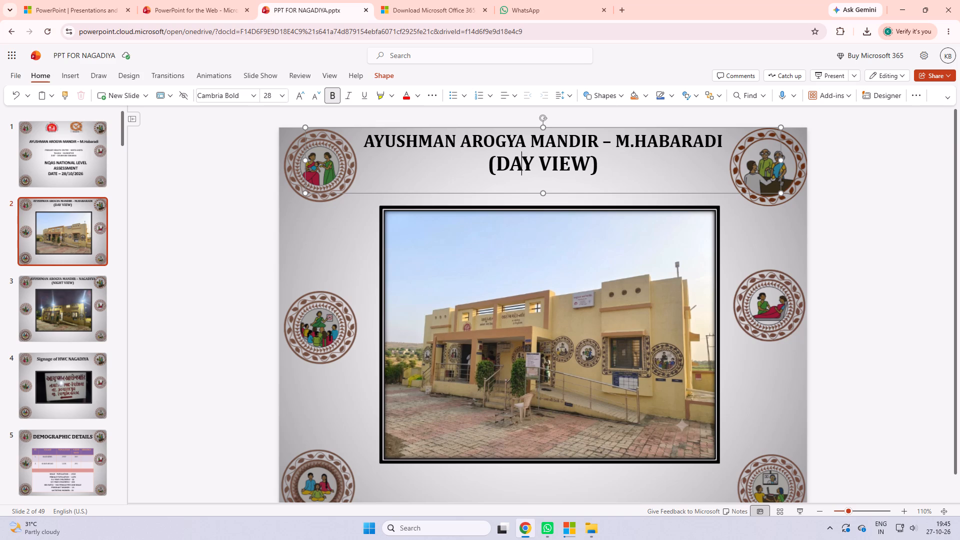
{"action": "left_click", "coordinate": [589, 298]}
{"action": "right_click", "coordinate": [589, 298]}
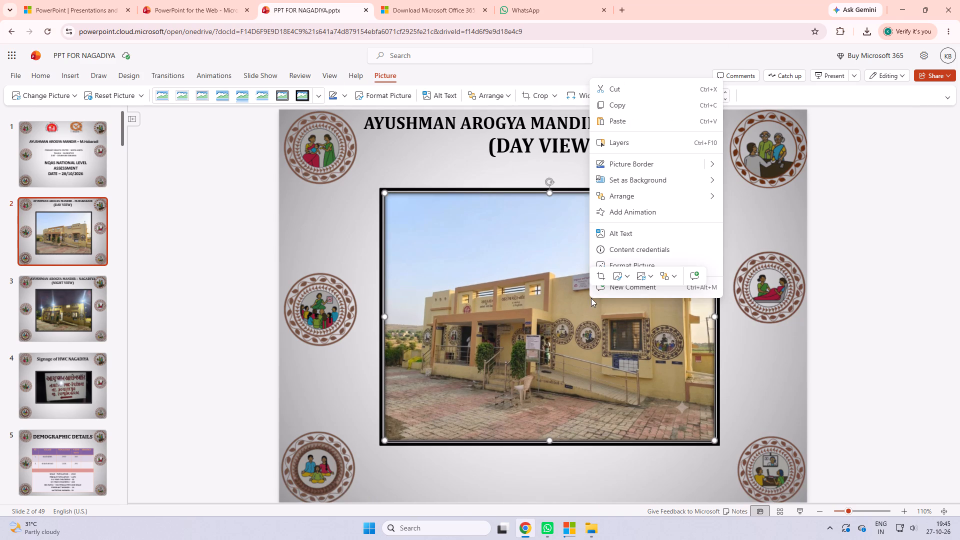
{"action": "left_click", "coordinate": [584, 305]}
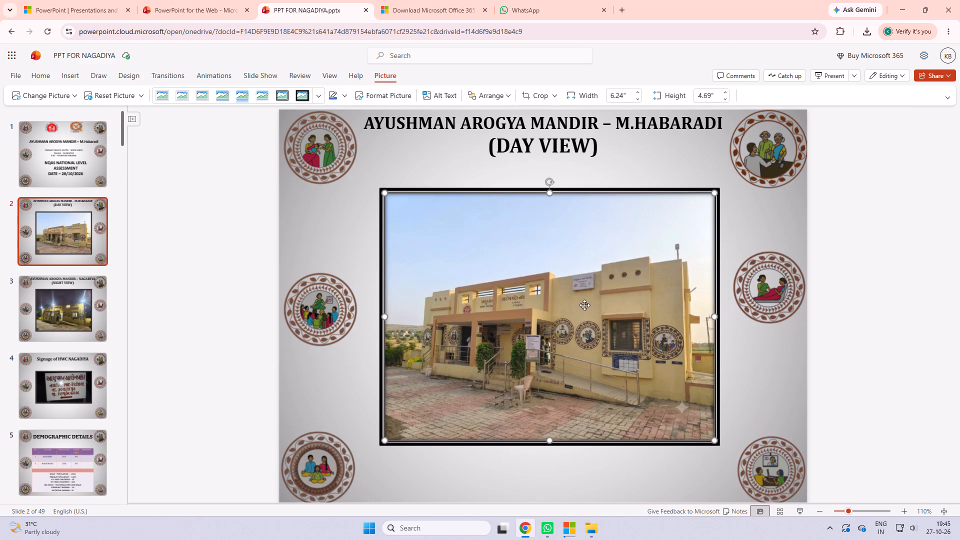
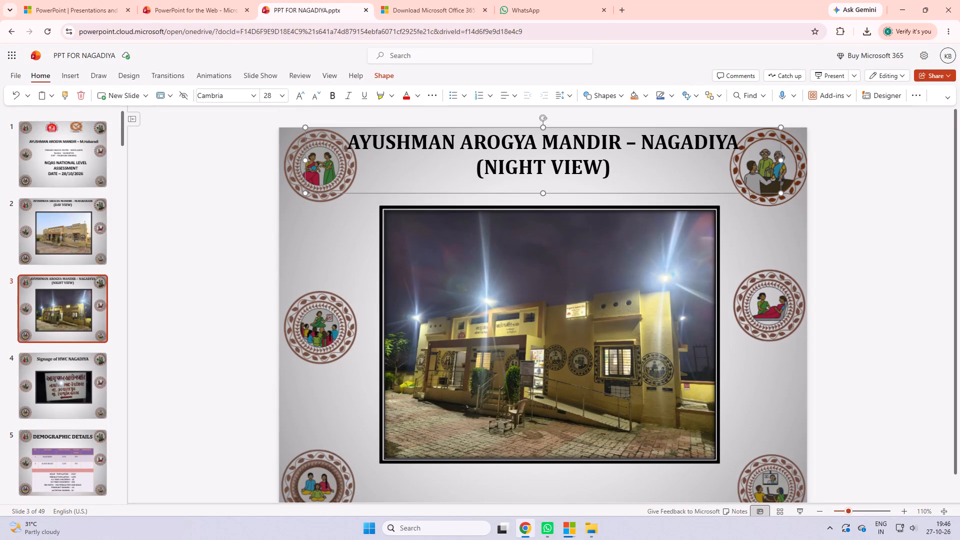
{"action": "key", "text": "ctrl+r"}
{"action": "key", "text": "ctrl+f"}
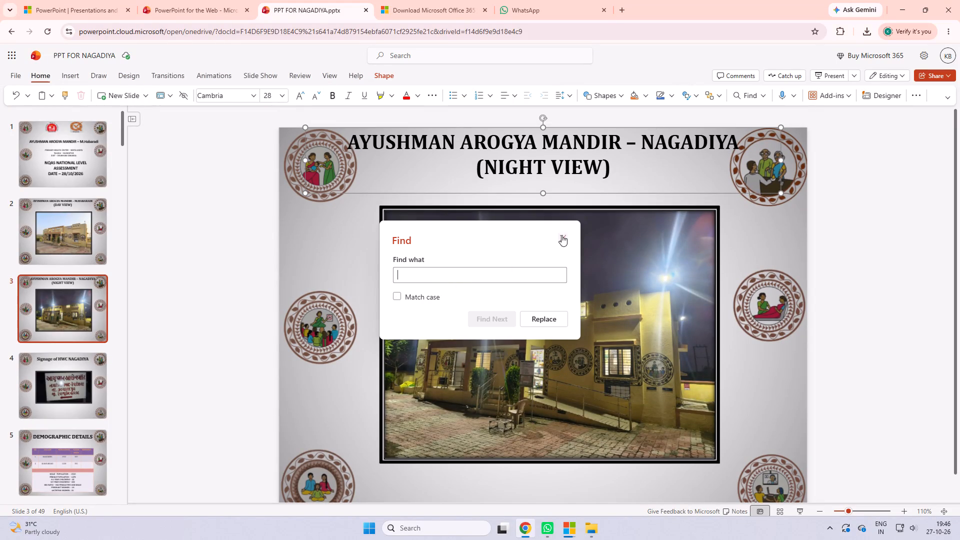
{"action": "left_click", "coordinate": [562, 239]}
{"action": "key", "text": "ctrl+h"}
{"action": "key", "text": "ctrl+y"}
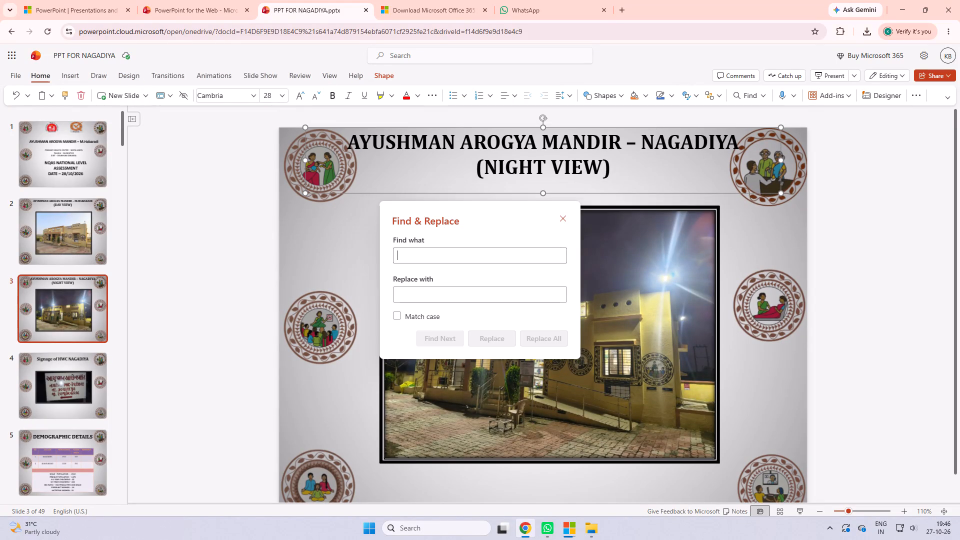
{"action": "key", "text": "shift+n"}
{"action": "key", "text": "BackSpace"}
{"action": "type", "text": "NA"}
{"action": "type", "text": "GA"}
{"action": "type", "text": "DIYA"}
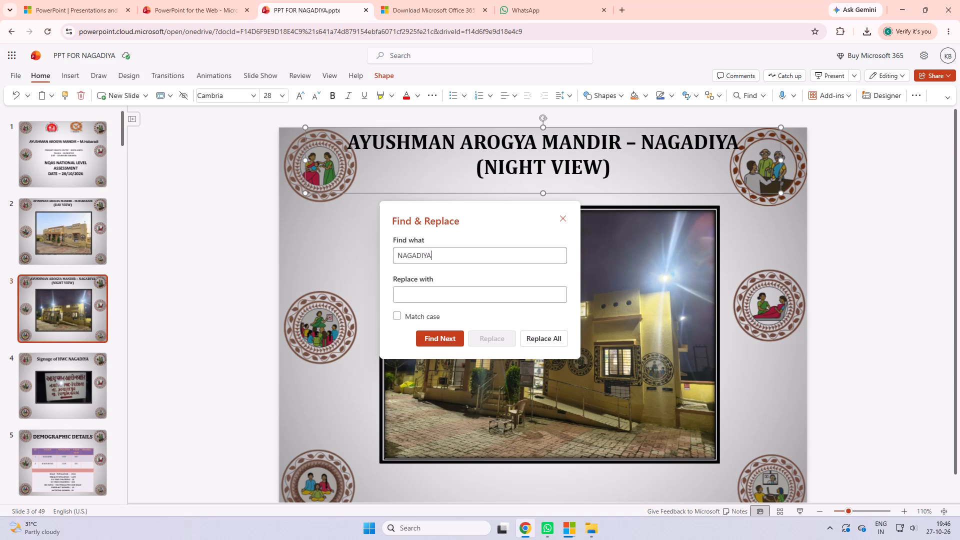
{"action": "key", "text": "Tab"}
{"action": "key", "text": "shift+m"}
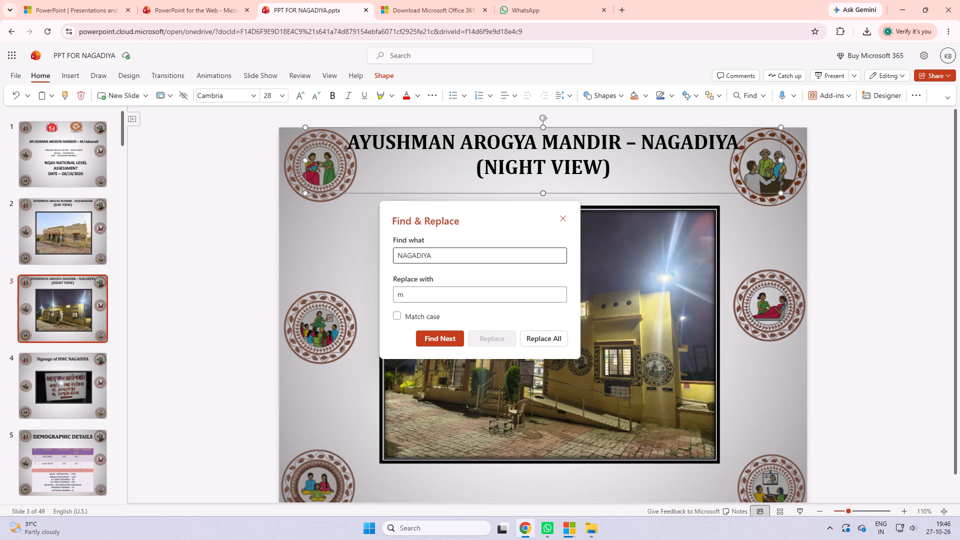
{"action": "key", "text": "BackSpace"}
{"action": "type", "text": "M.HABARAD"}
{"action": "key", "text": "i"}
{"action": "left_click", "coordinate": [539, 338]}
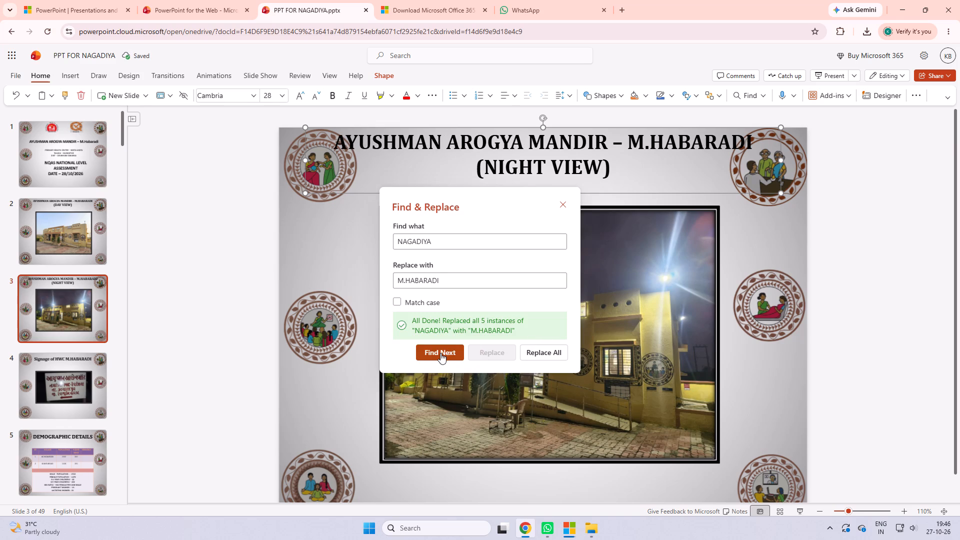
{"action": "left_click", "coordinate": [440, 353]}
{"action": "left_click", "coordinate": [563, 204]}
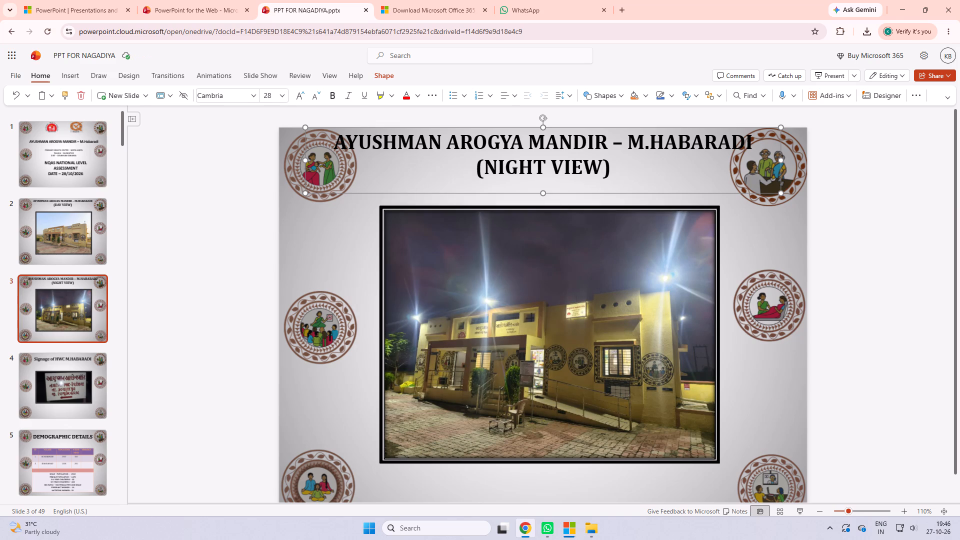
Reduce the heading line AYUSHMAN AROGYA MANDIR – M.HABARADI on the night-view slide 3 to font size 24.
{"action": "left_click", "coordinate": [354, 144]}
{"action": "left_click_drag", "start_coordinate": [750, 138], "coordinate": [348, 132]}
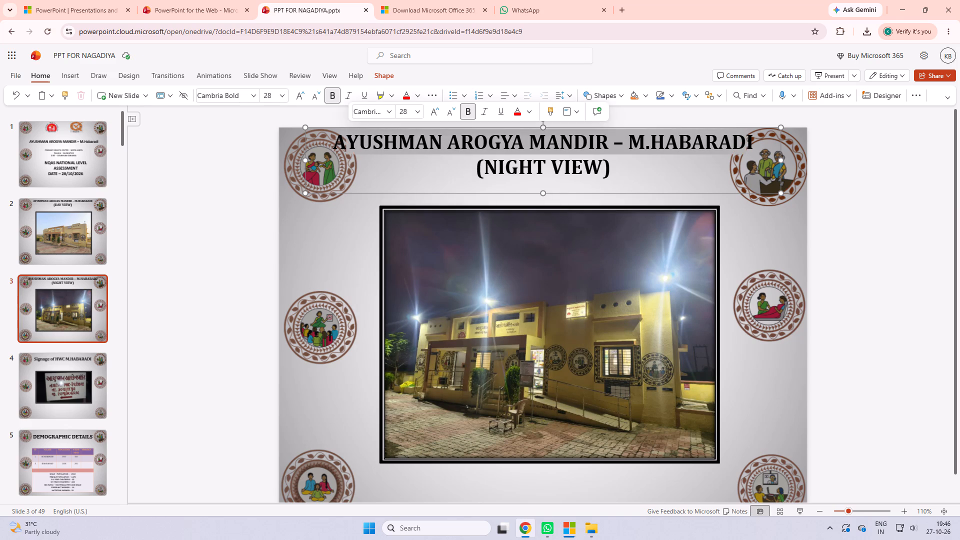
{"action": "left_click", "coordinate": [332, 136]}
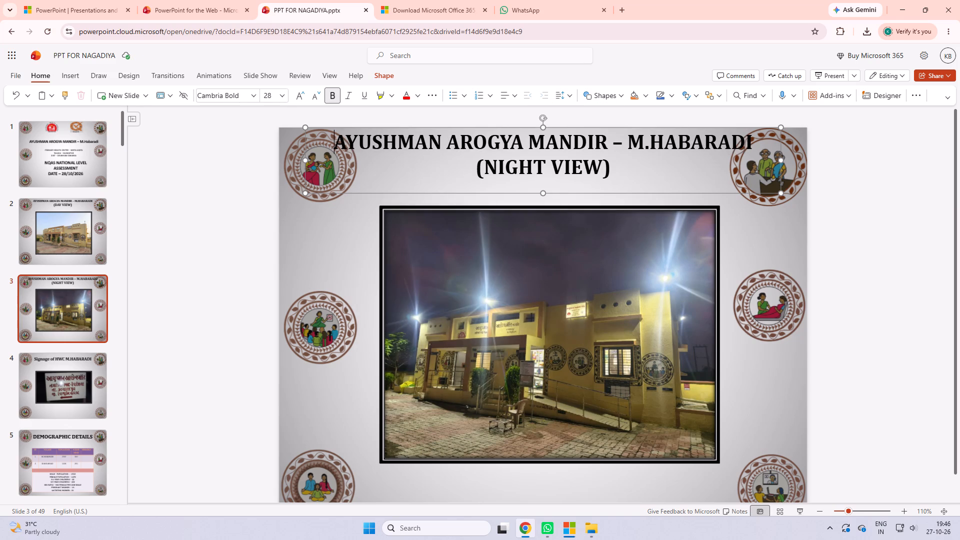
{"action": "left_click_drag", "start_coordinate": [335, 140], "coordinate": [755, 142]}
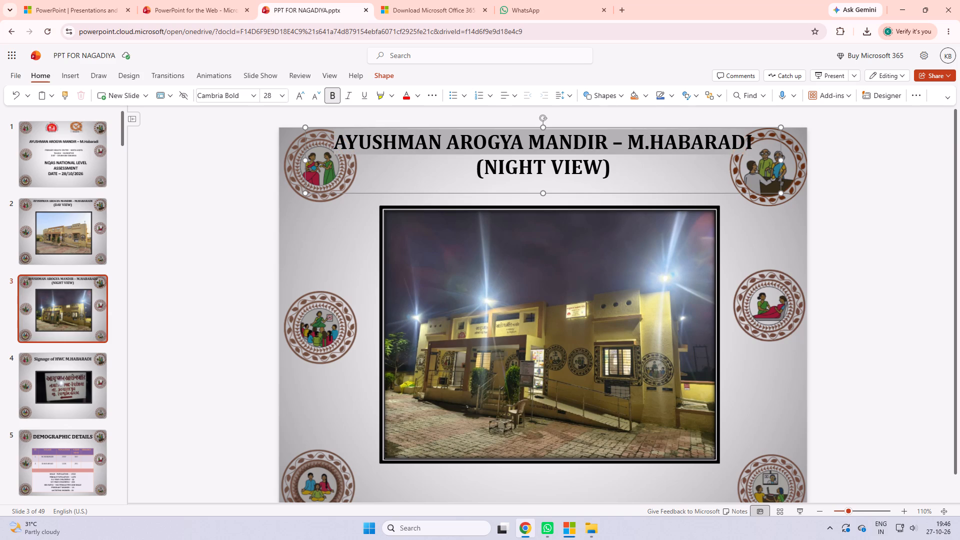
{"action": "left_click_drag", "start_coordinate": [755, 142], "coordinate": [755, 142]}
{"action": "left_click", "coordinate": [320, 94]}
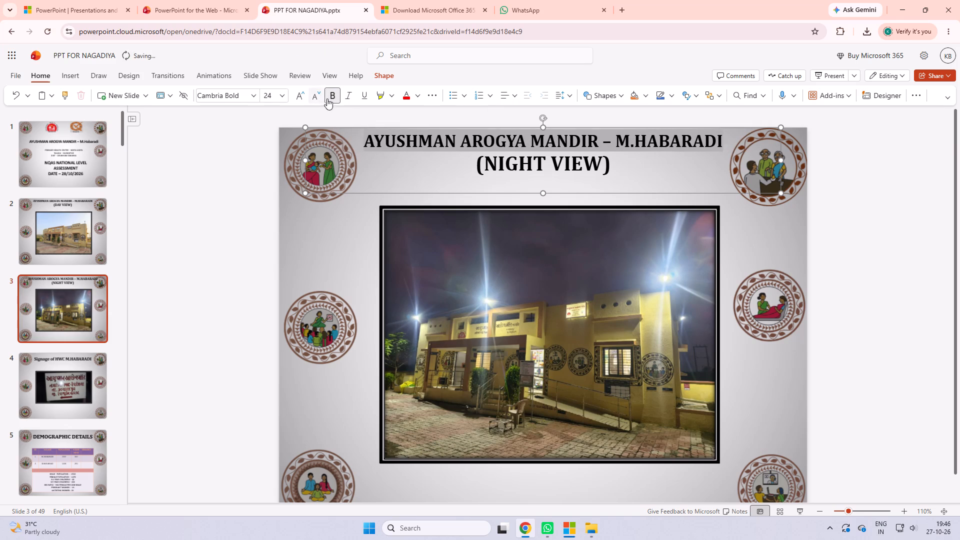
{"action": "left_click", "coordinate": [528, 175]}
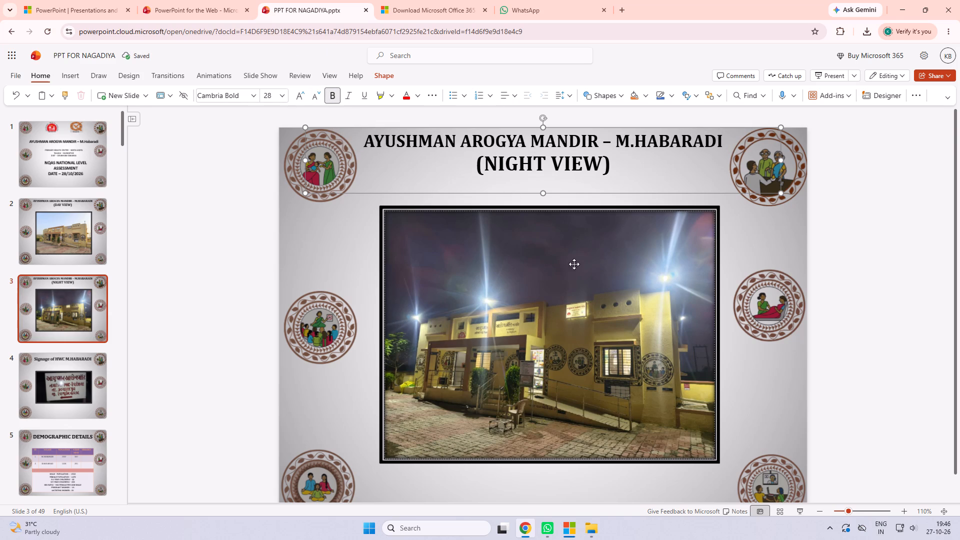
Replace the building photo on the night-view slide 3 with the night photo of the centre showing its lit Gujarati sign.
{"action": "scroll", "coordinate": [568, 284], "scroll_direction": "down", "scroll_amount": 1}
{"action": "right_click", "coordinate": [557, 290]}
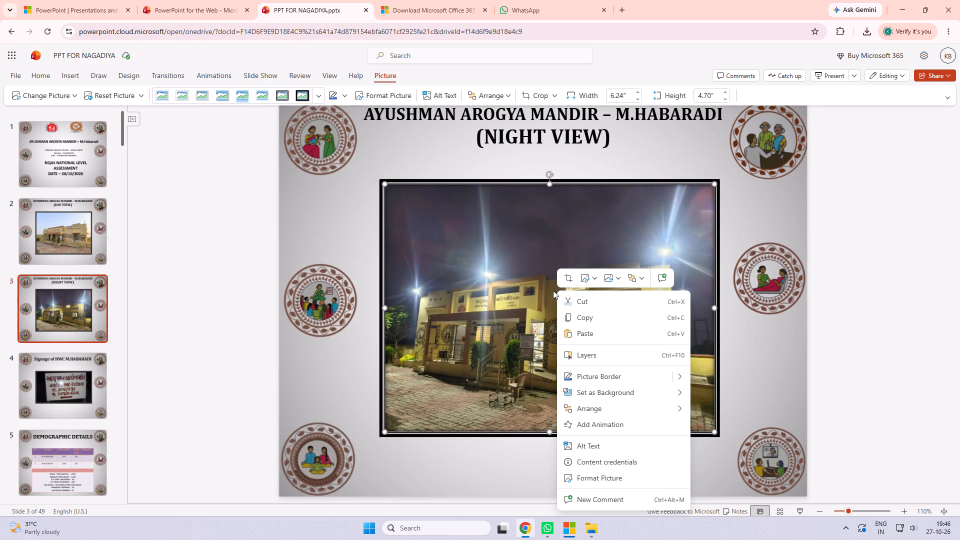
{"action": "left_click", "coordinate": [571, 303]}
{"action": "left_click", "coordinate": [517, 240]}
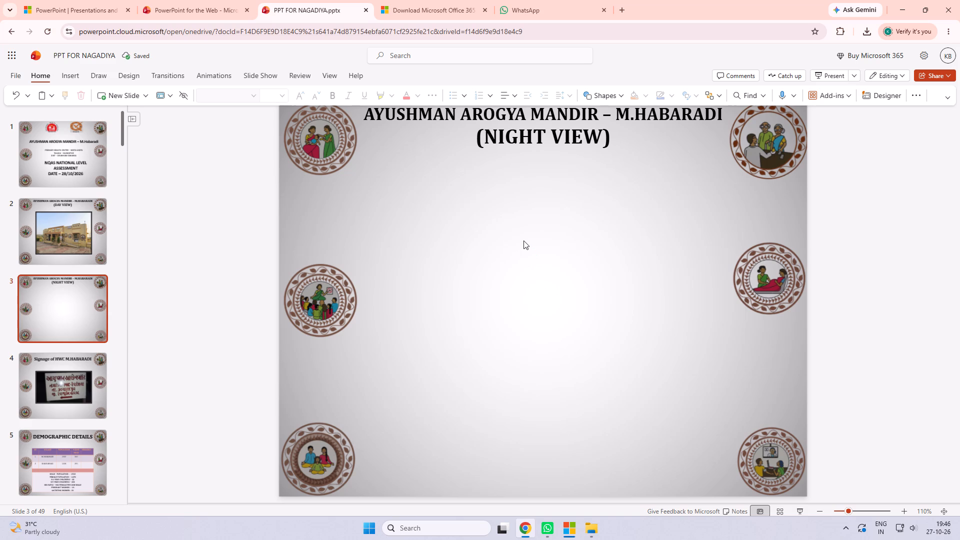
{"action": "left_click", "coordinate": [499, 208]}
{"action": "left_click", "coordinate": [499, 208]}
Insert the night photo of the centre with its lit Gujarati sign from the computer onto the night-view slide 3.
{"action": "left_click", "coordinate": [71, 79]}
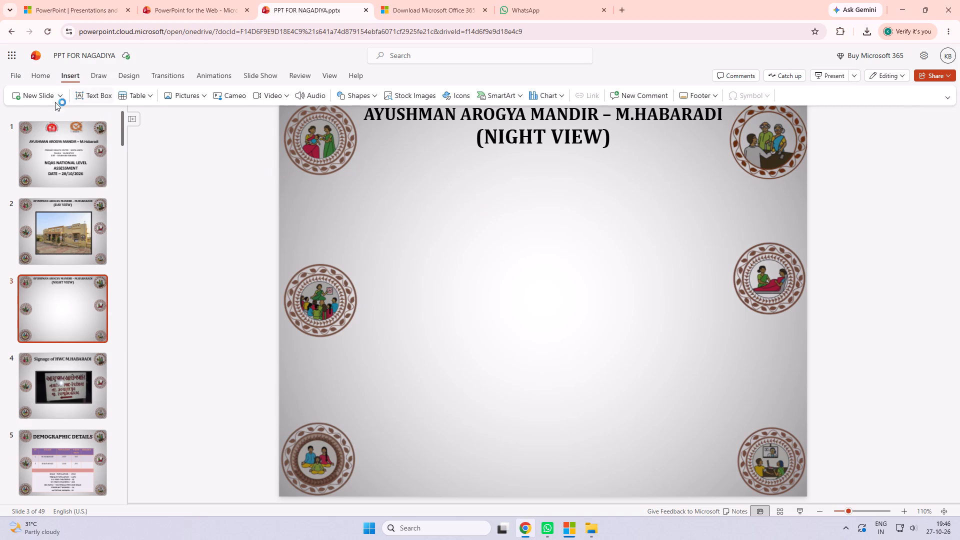
{"action": "left_click", "coordinate": [189, 100]}
{"action": "left_click", "coordinate": [193, 132]}
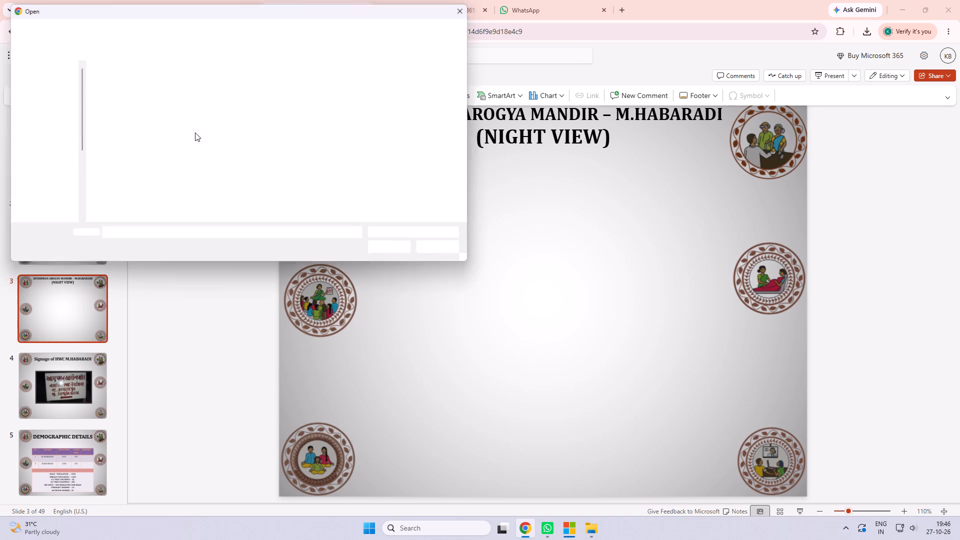
{"action": "left_click", "coordinate": [124, 104]}
{"action": "left_click", "coordinate": [398, 254]}
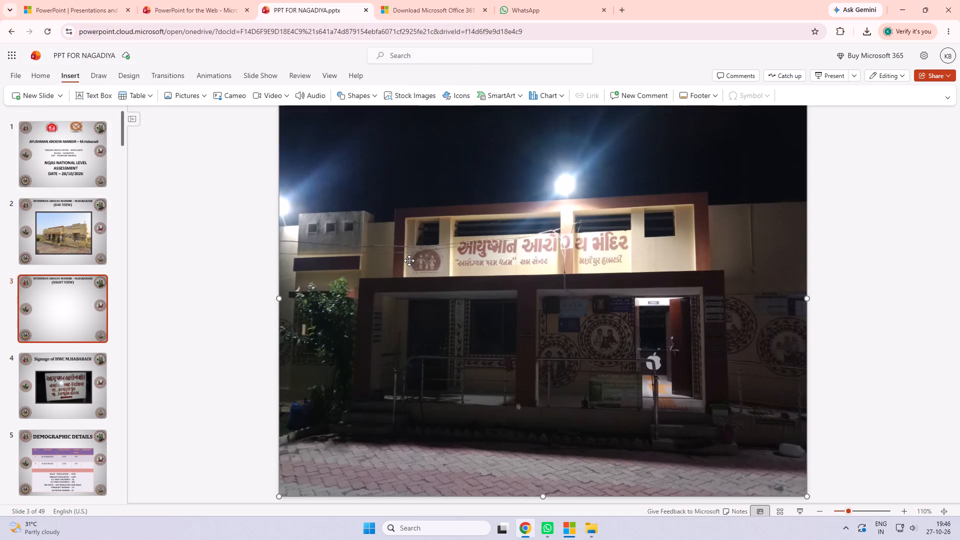
Resize the night photo to about 6.80" wide and 6.51" high, fitting it between the side emblems and below the NIGHT VIEW heading.
{"action": "scroll", "coordinate": [464, 285], "scroll_direction": "up", "scroll_amount": 5}
{"action": "scroll", "coordinate": [463, 285], "scroll_direction": "down", "scroll_amount": 2}
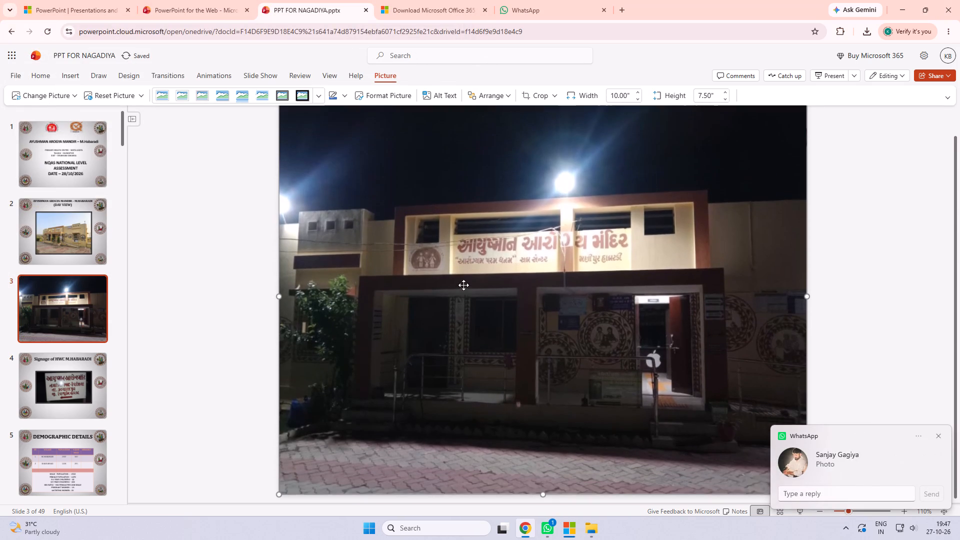
{"action": "scroll", "coordinate": [463, 287], "scroll_direction": "down", "scroll_amount": 8}
{"action": "left_click_drag", "start_coordinate": [806, 295], "coordinate": [700, 286]}
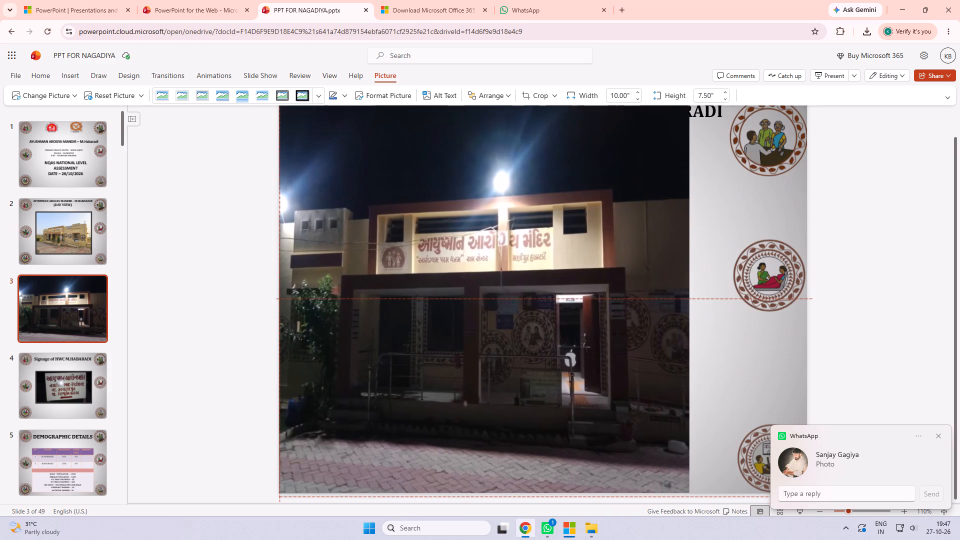
{"action": "left_click_drag", "start_coordinate": [700, 286], "coordinate": [722, 288]}
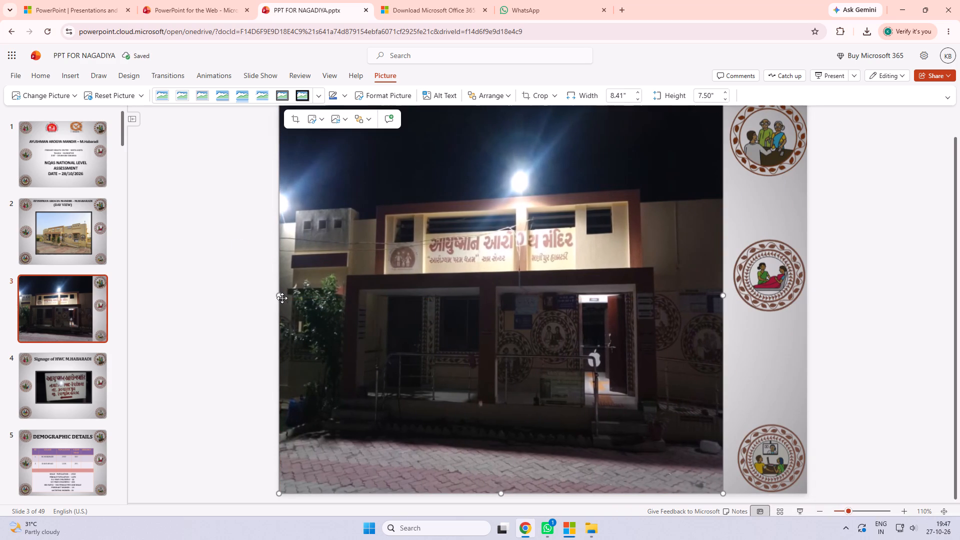
{"action": "left_click_drag", "start_coordinate": [277, 294], "coordinate": [362, 289]}
{"action": "scroll", "coordinate": [599, 294], "scroll_direction": "up", "scroll_amount": 2}
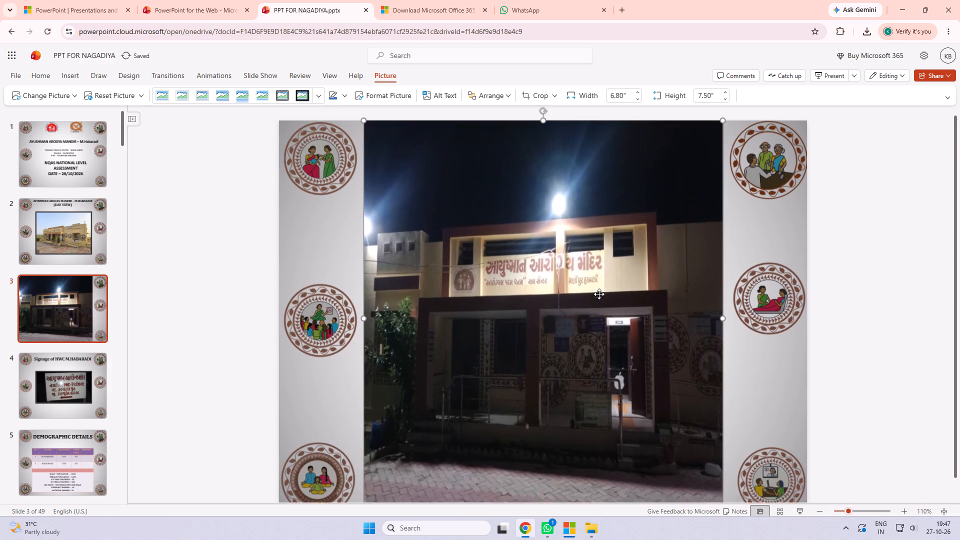
{"action": "scroll", "coordinate": [542, 144], "scroll_direction": "up", "scroll_amount": 2}
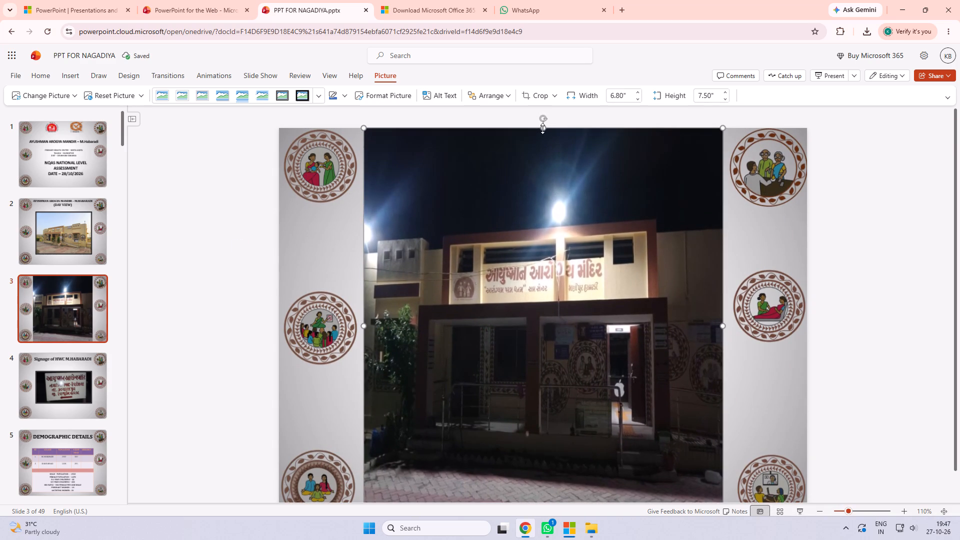
{"action": "left_click_drag", "start_coordinate": [542, 128], "coordinate": [545, 181]}
{"action": "scroll", "coordinate": [704, 201], "scroll_direction": "down", "scroll_amount": 2}
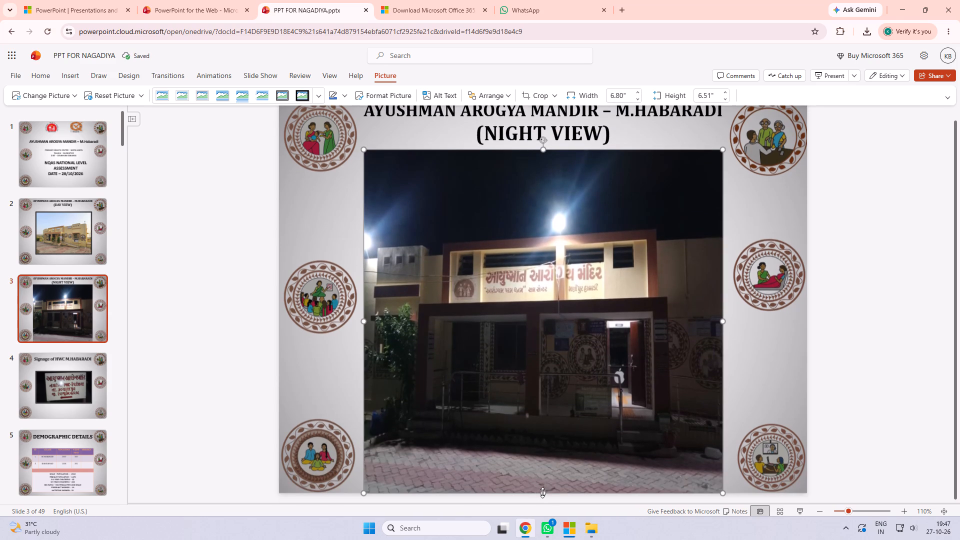
Reduce the height of the new night-view photo from its bottom edge to about 6.15 inches.
{"action": "left_click_drag", "start_coordinate": [543, 492], "coordinate": [539, 470]}
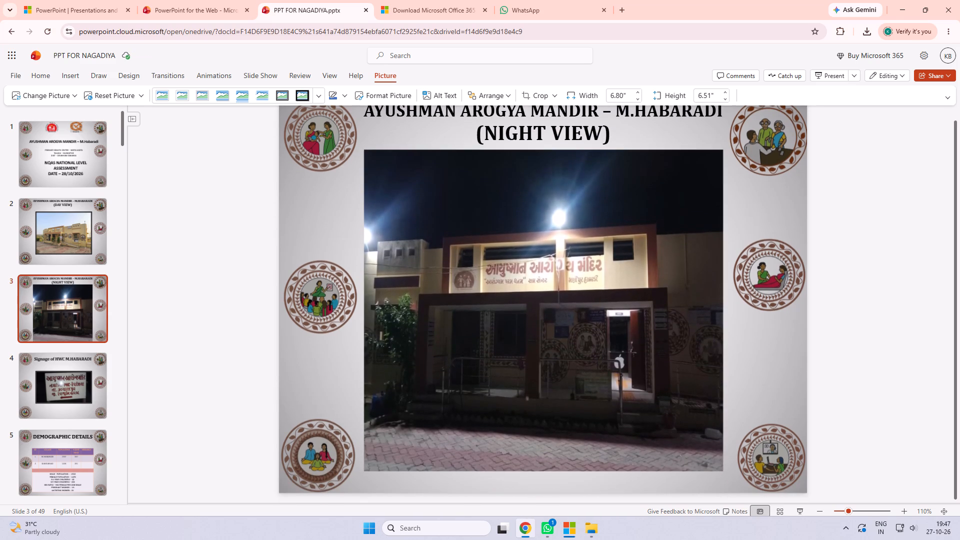
{"action": "left_click_drag", "start_coordinate": [539, 470], "coordinate": [541, 473]}
{"action": "left_click", "coordinate": [565, 451]}
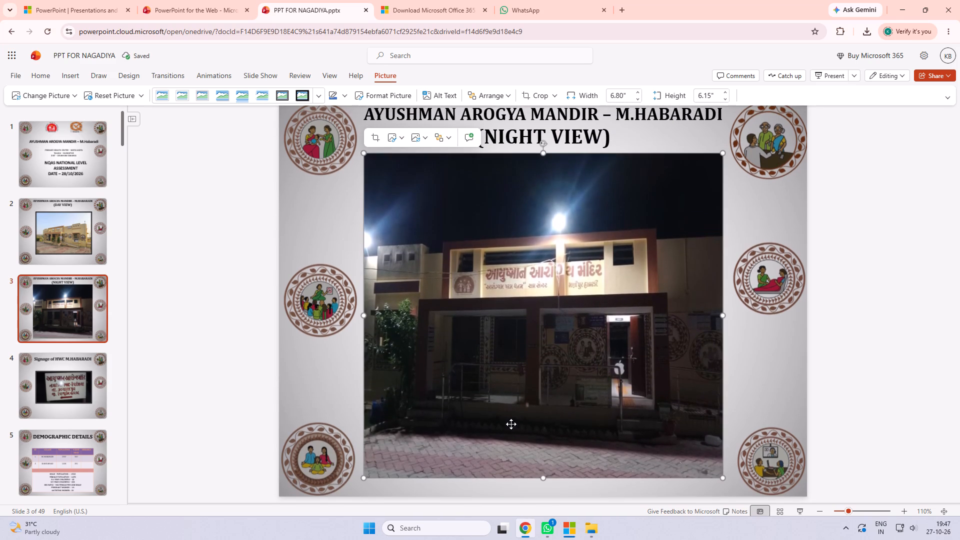
Apply the Title and Content layout to the night-view slide 3.
{"action": "scroll", "coordinate": [510, 423], "scroll_direction": "up", "scroll_amount": 1}
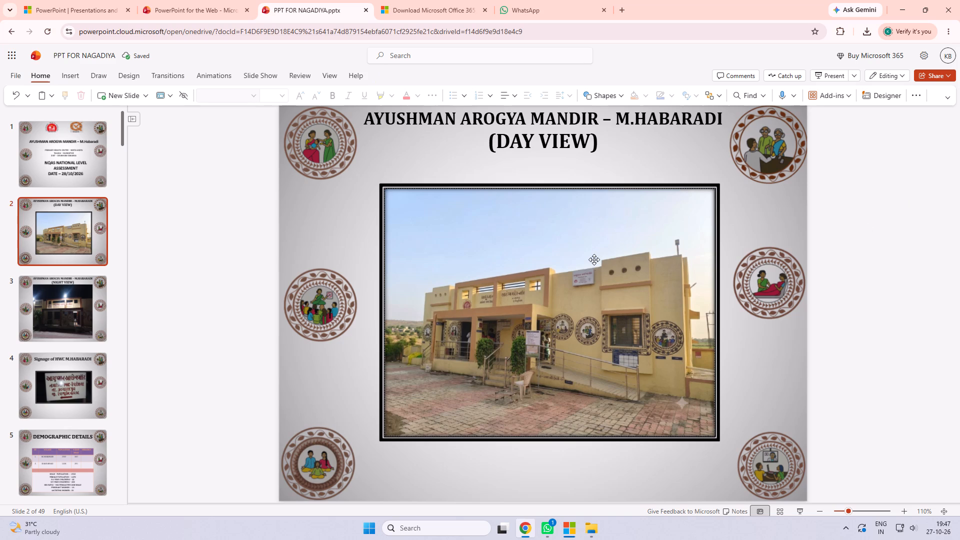
{"action": "scroll", "coordinate": [574, 284], "scroll_direction": "down", "scroll_amount": 2}
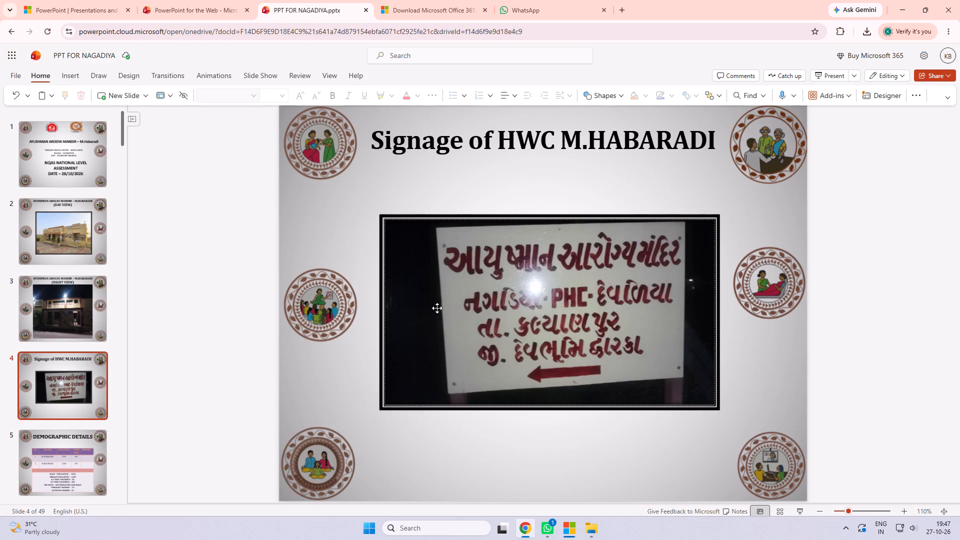
{"action": "scroll", "coordinate": [534, 376], "scroll_direction": "up", "scroll_amount": 1}
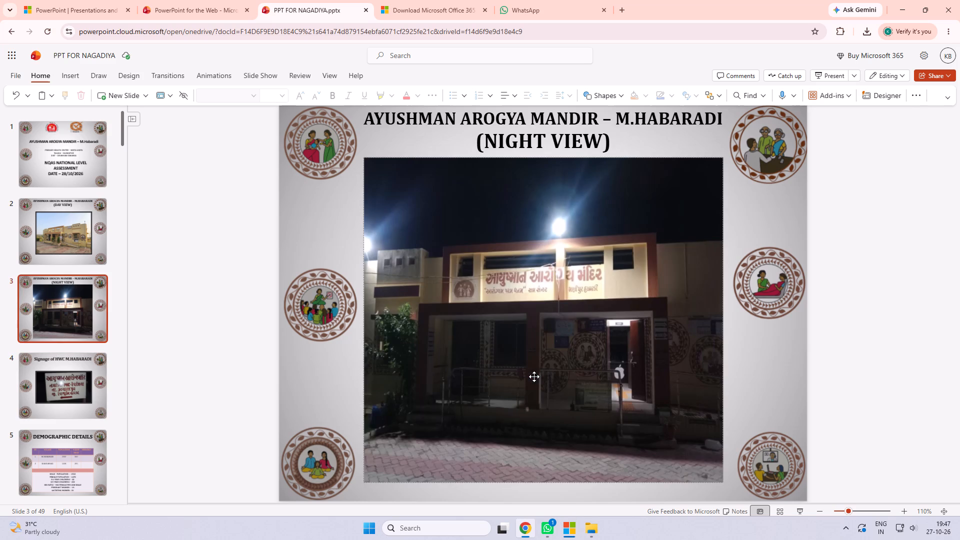
{"action": "left_click", "coordinate": [575, 181]}
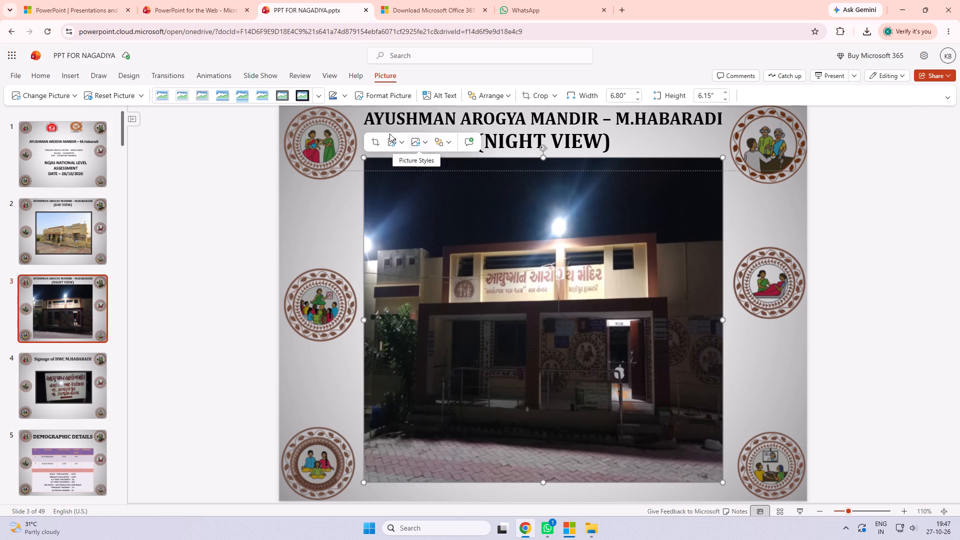
{"action": "left_click", "coordinate": [40, 77]}
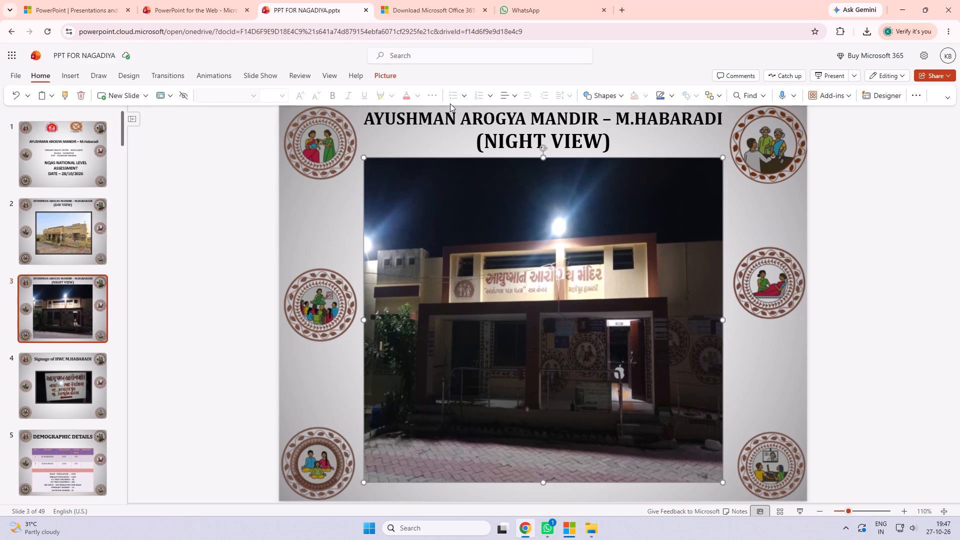
{"action": "left_click", "coordinate": [160, 92]}
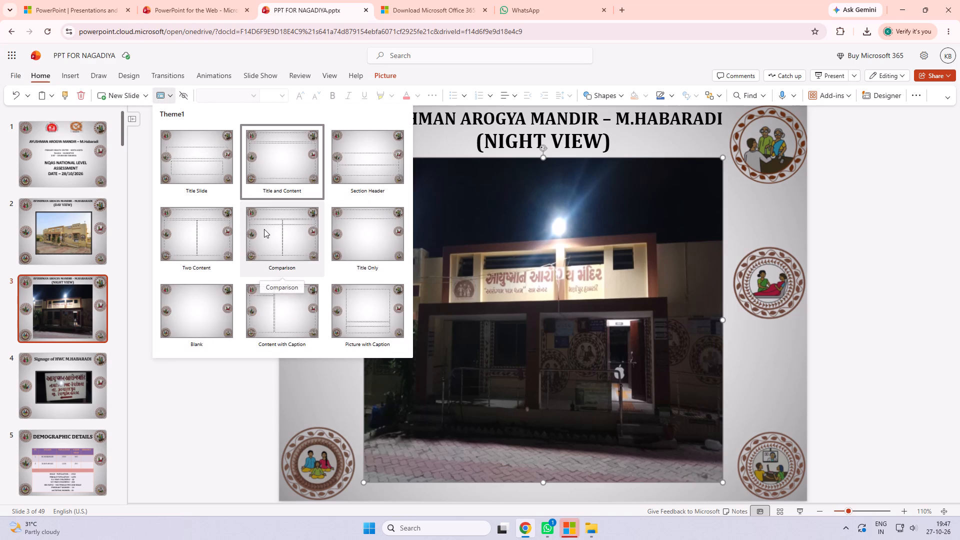
{"action": "left_click", "coordinate": [285, 173]}
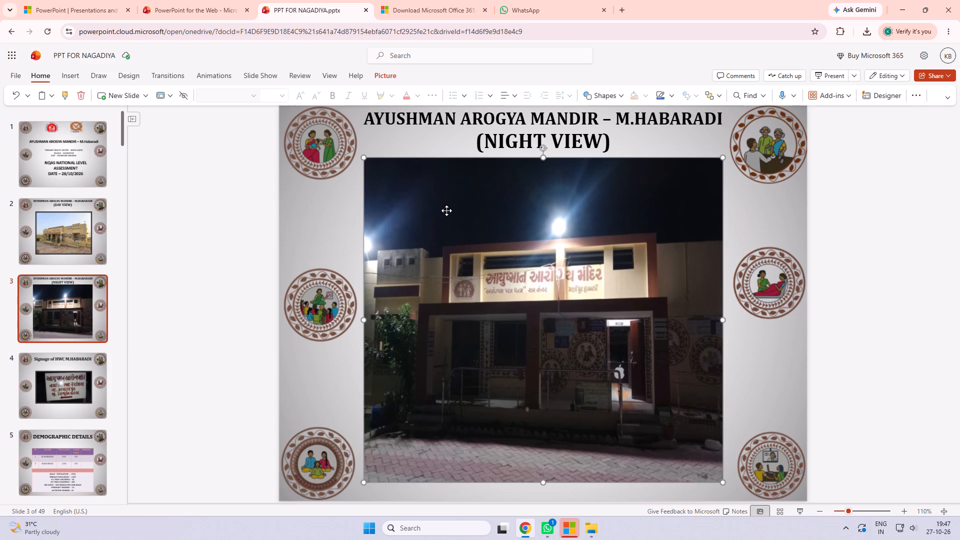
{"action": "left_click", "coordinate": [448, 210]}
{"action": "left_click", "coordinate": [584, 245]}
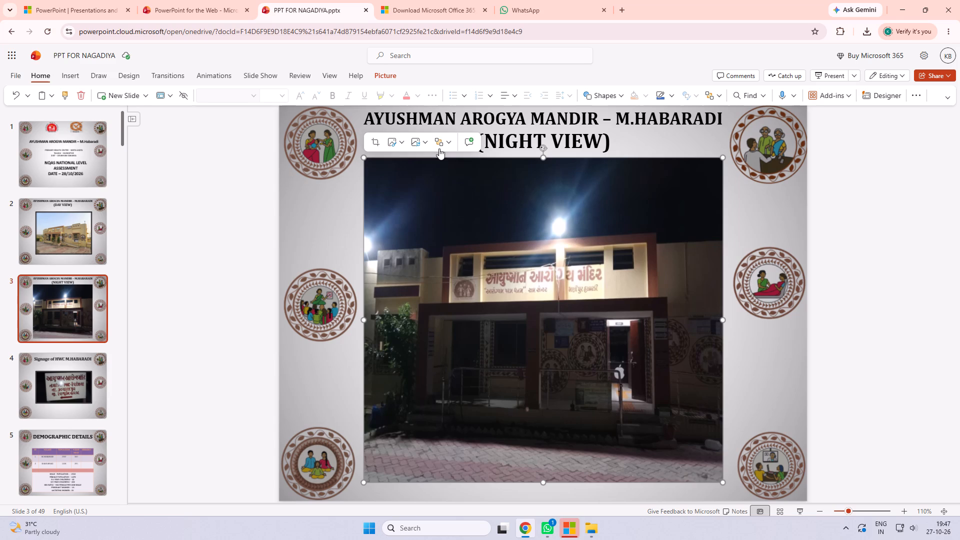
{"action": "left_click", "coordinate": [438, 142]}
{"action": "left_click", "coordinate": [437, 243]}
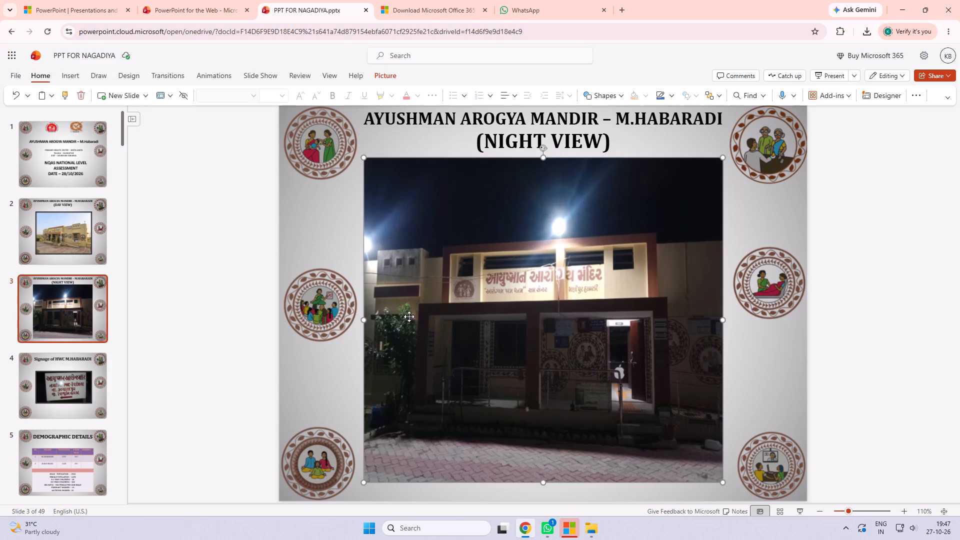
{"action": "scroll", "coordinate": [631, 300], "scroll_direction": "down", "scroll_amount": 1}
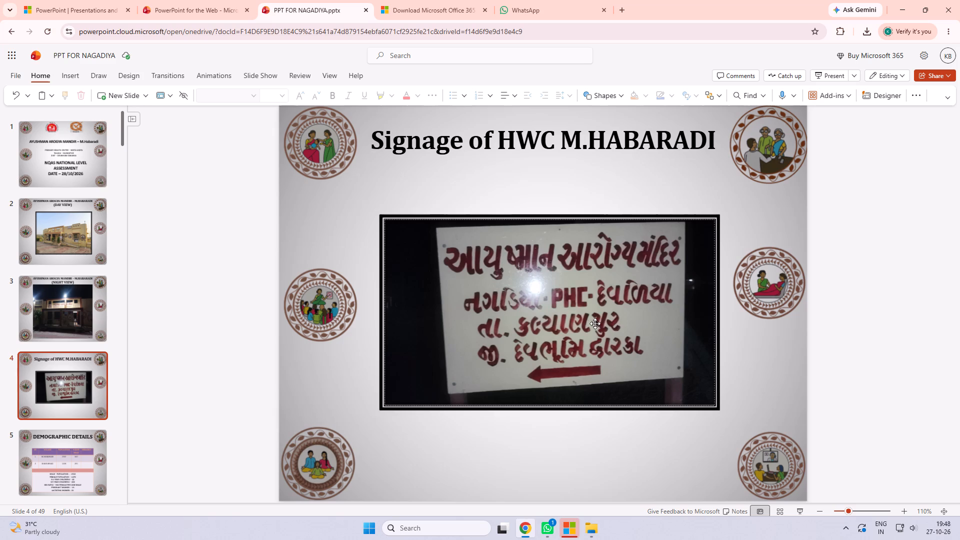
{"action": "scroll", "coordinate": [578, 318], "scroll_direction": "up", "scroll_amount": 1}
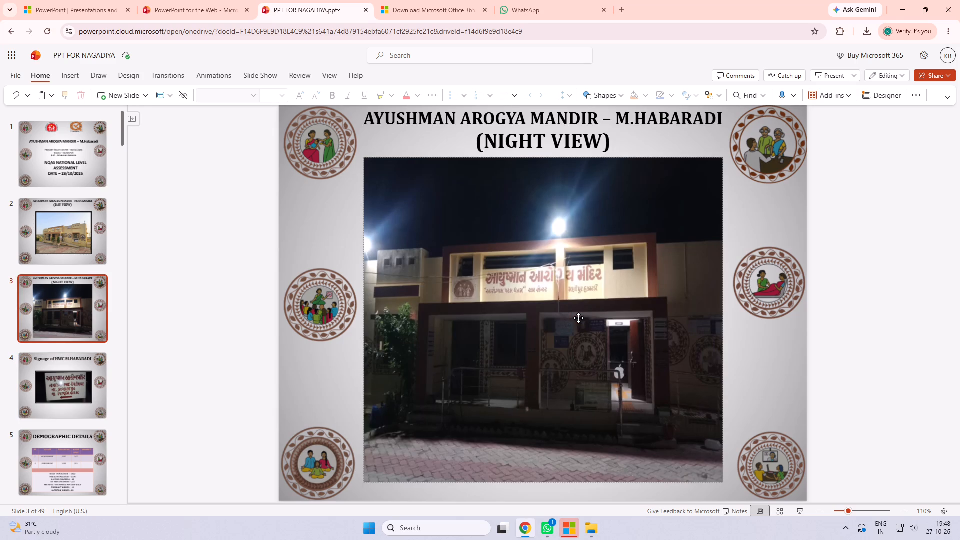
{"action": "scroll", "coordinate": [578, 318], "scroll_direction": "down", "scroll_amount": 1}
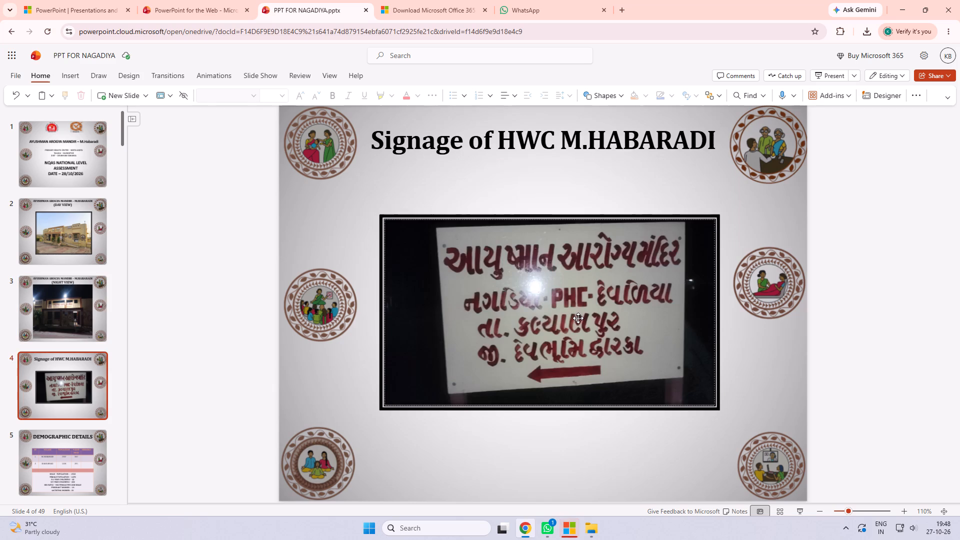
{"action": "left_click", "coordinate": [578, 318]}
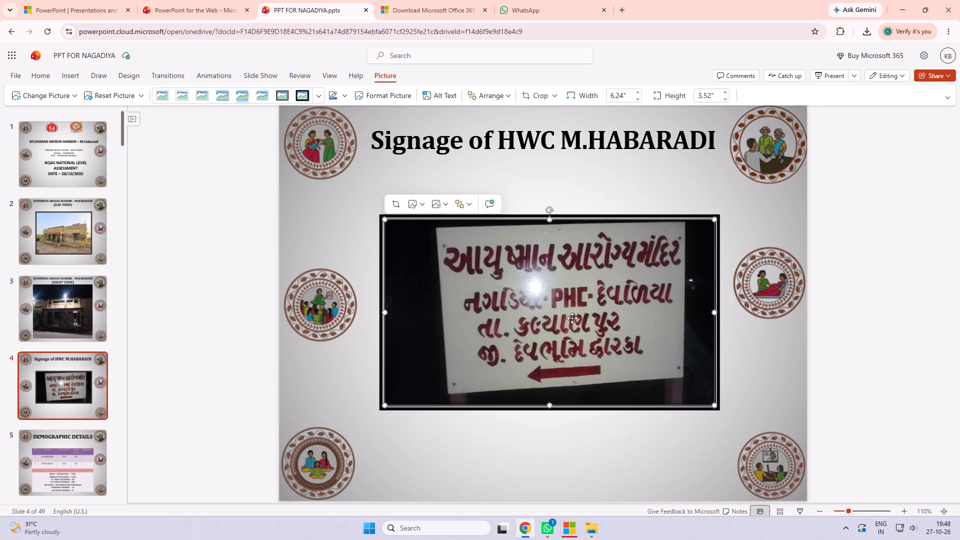
Replace the second village name in the DEMOGRAPHIC DETAILS table on slide 5 with M.Titodi.
{"action": "scroll", "coordinate": [568, 318], "scroll_direction": "down", "scroll_amount": 1}
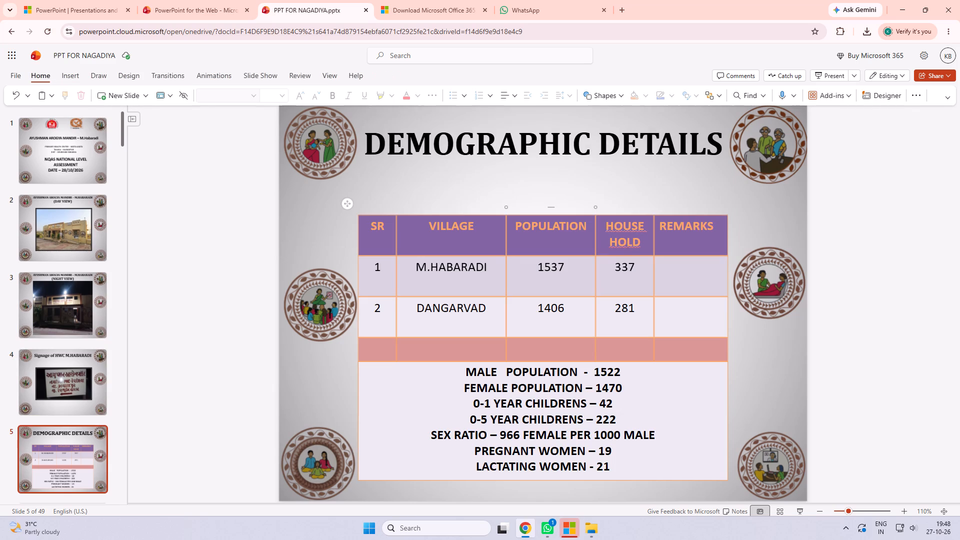
{"action": "double_click", "coordinate": [470, 310]}
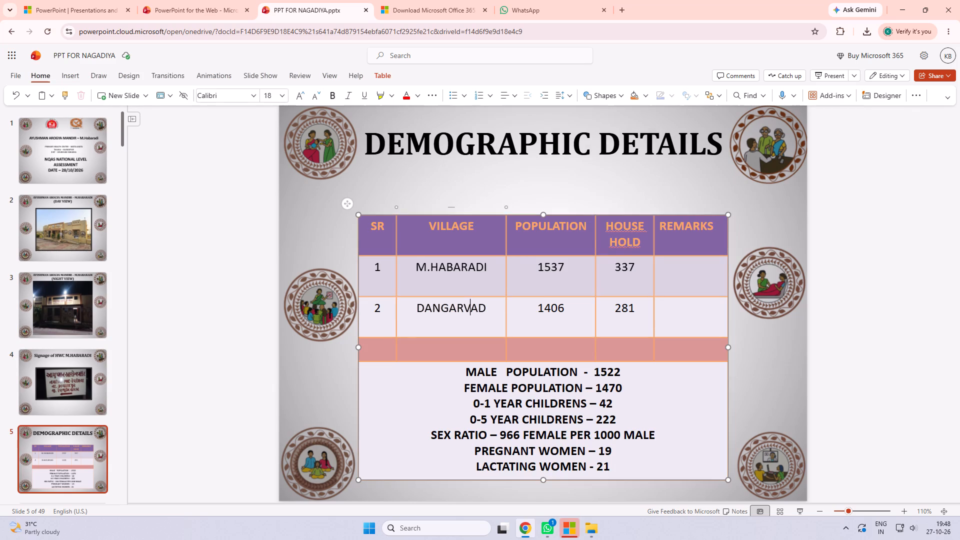
{"action": "key", "text": "shift+m"}
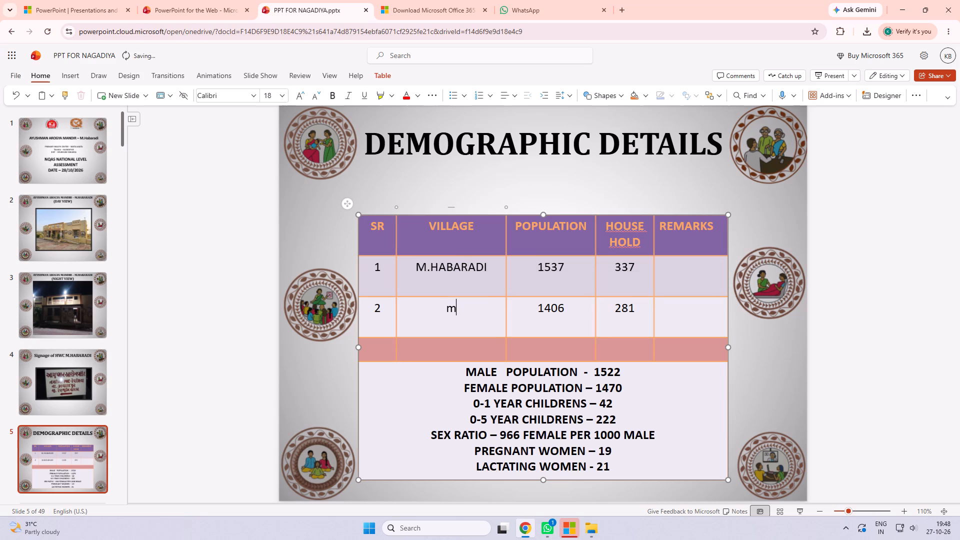
{"action": "key", "text": "BackSpace"}
{"action": "key", "text": "m"}
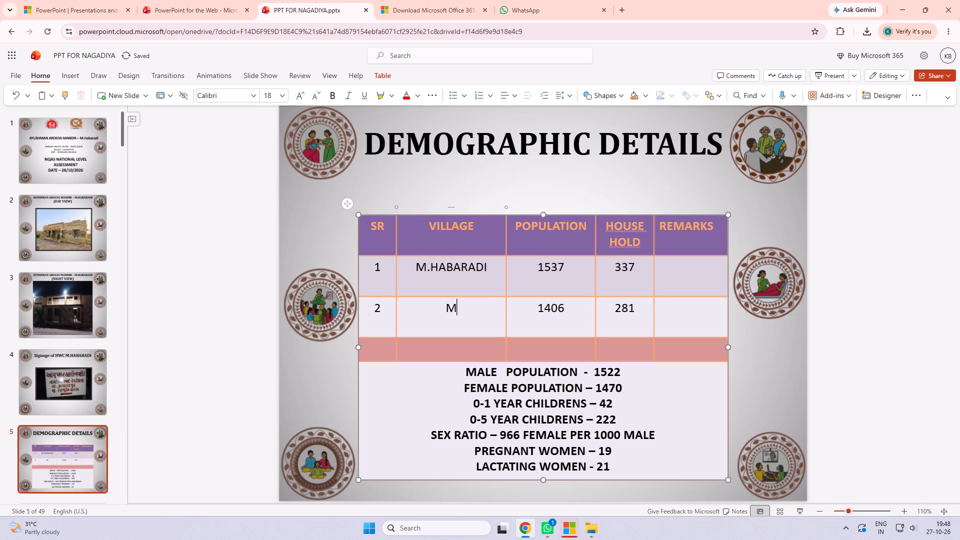
{"action": "key", "text": "period"}
{"action": "type", "text": "tI"}
{"action": "key", "text": "BackSpace"}
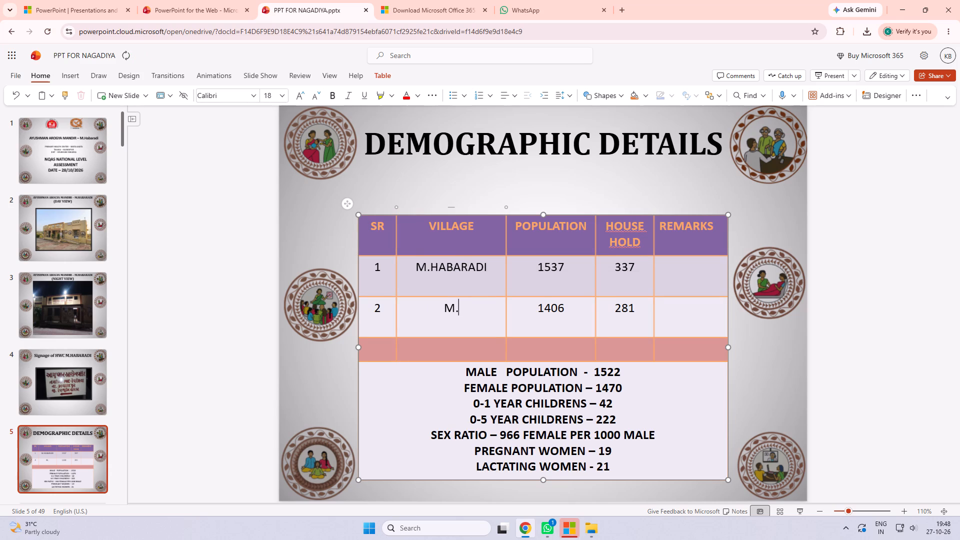
{"action": "type", "text": "Titodi"}
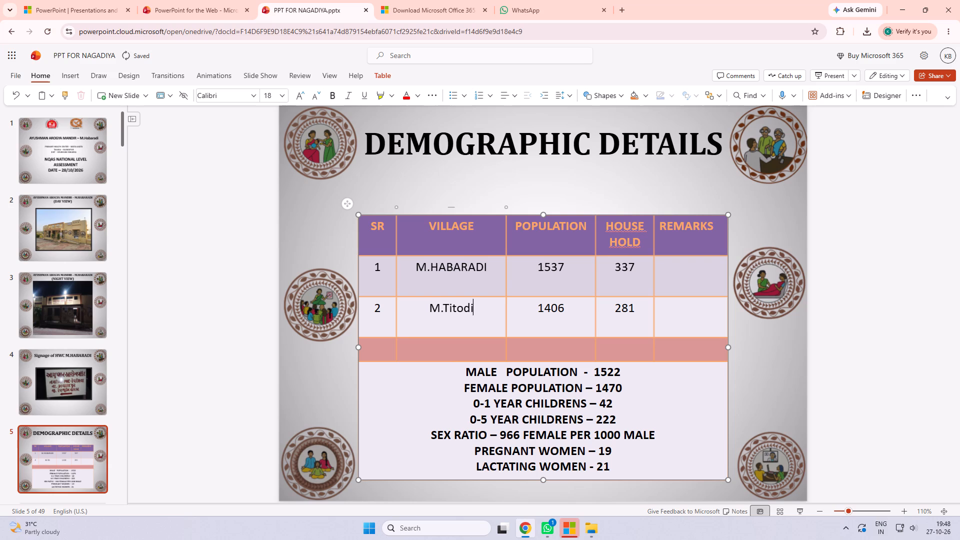
Shift the staff table on the HUMAN RESOURCE DETAILS slide 7 slightly left and reduce its height and width a little.
{"action": "scroll", "coordinate": [779, 259], "scroll_direction": "up", "scroll_amount": 2}
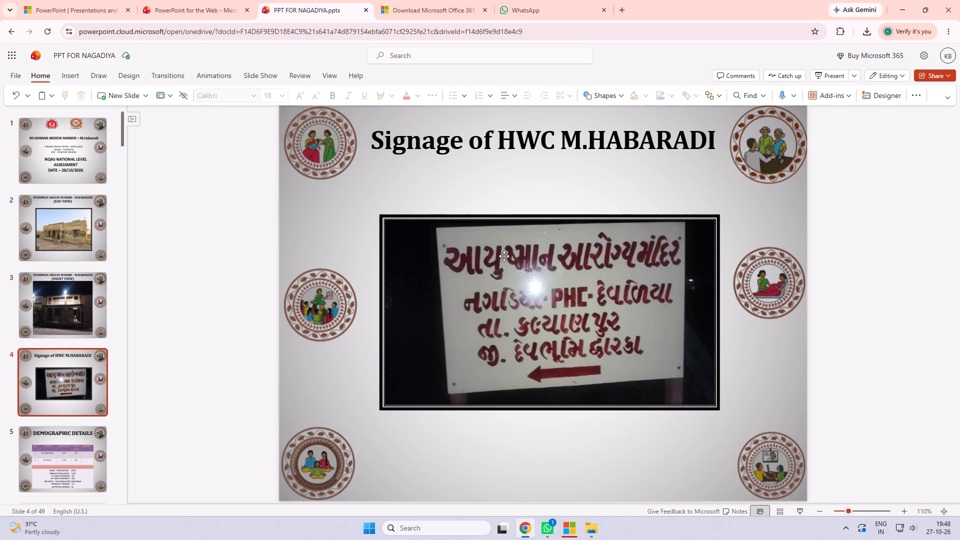
{"action": "scroll", "coordinate": [508, 261], "scroll_direction": "down", "scroll_amount": 1}
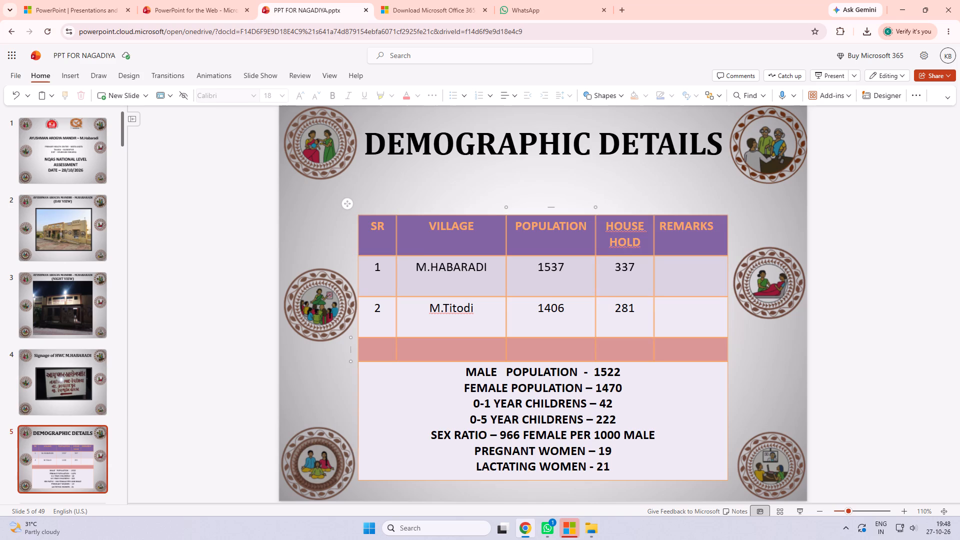
{"action": "scroll", "coordinate": [539, 352], "scroll_direction": "down", "scroll_amount": 1}
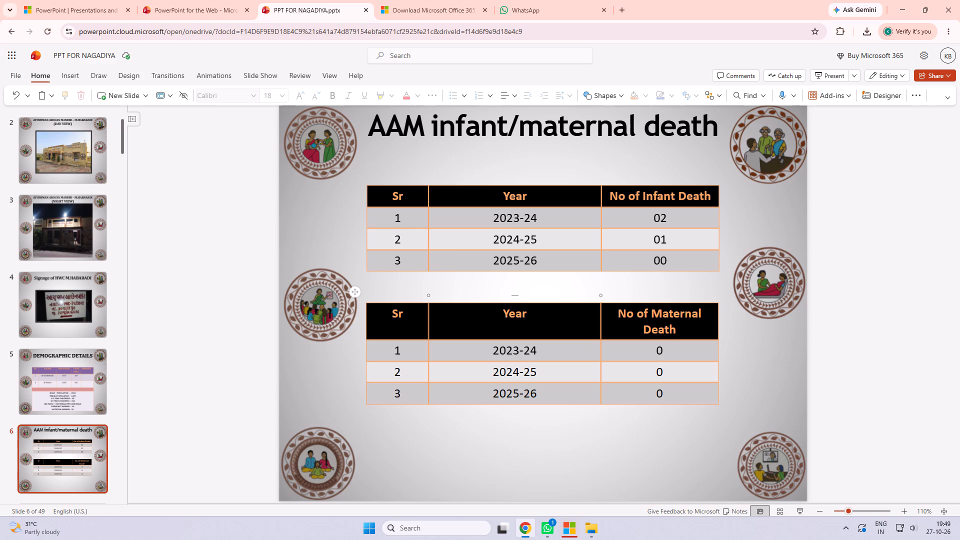
{"action": "scroll", "coordinate": [525, 357], "scroll_direction": "down", "scroll_amount": 1}
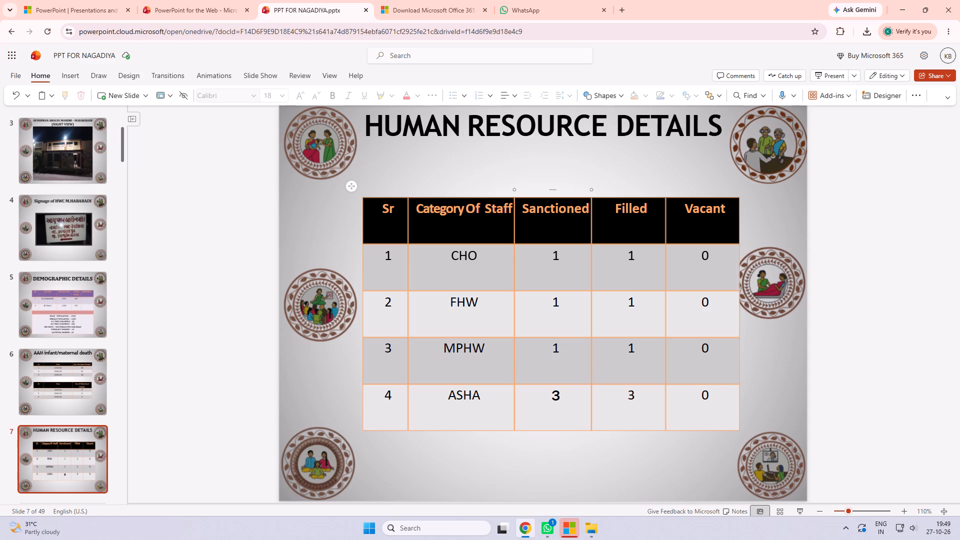
{"action": "left_click", "coordinate": [740, 258]}
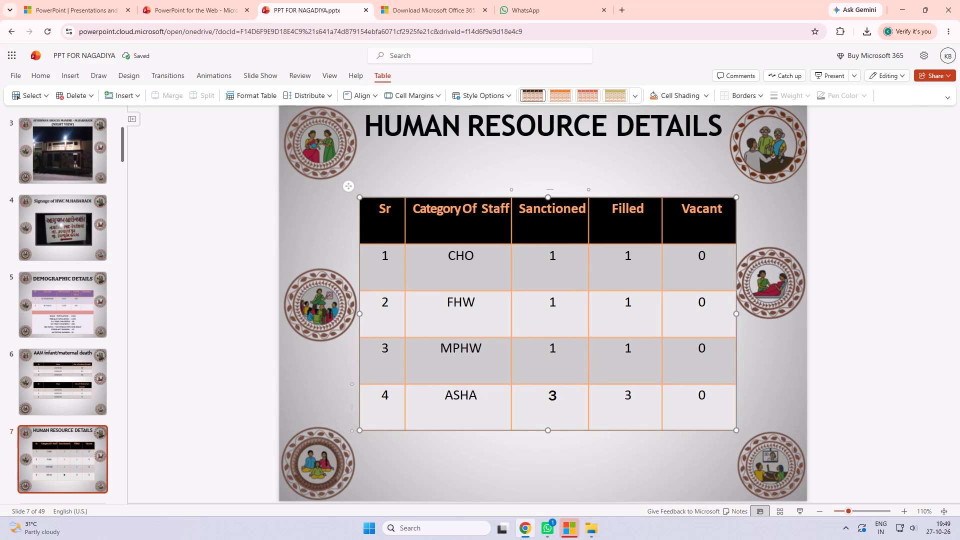
{"action": "left_click_drag", "start_coordinate": [546, 429], "coordinate": [545, 423]}
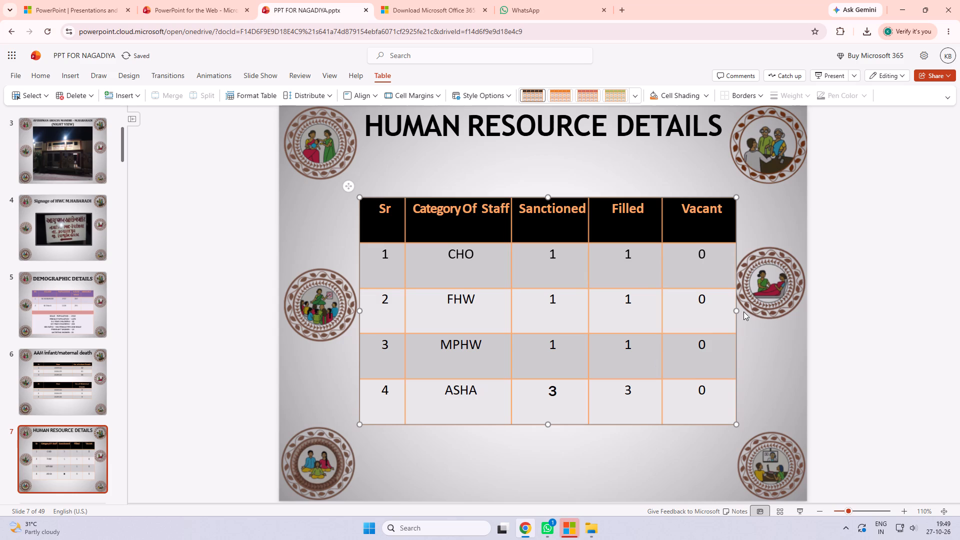
{"action": "left_click_drag", "start_coordinate": [734, 311], "coordinate": [728, 310]}
{"action": "left_click", "coordinate": [745, 319]}
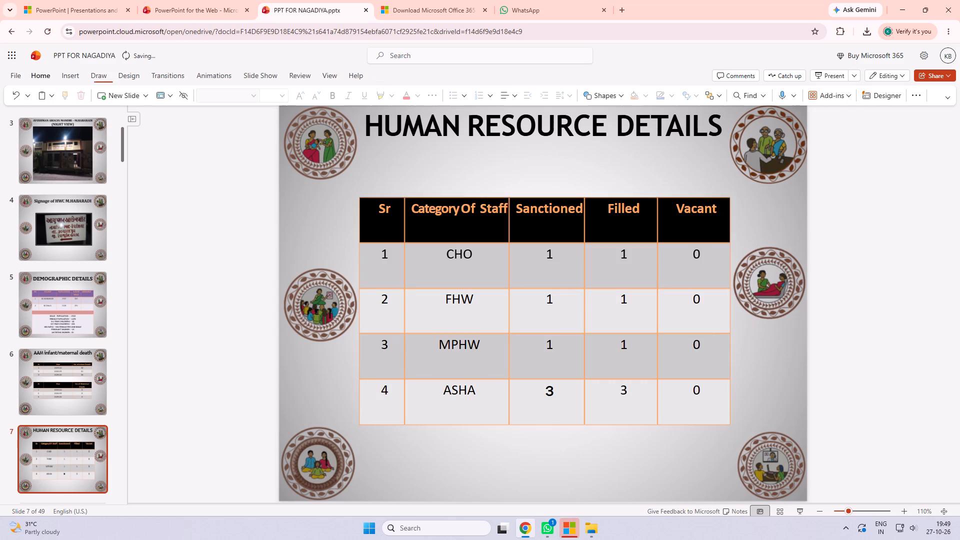
{"action": "left_click", "coordinate": [487, 460]}
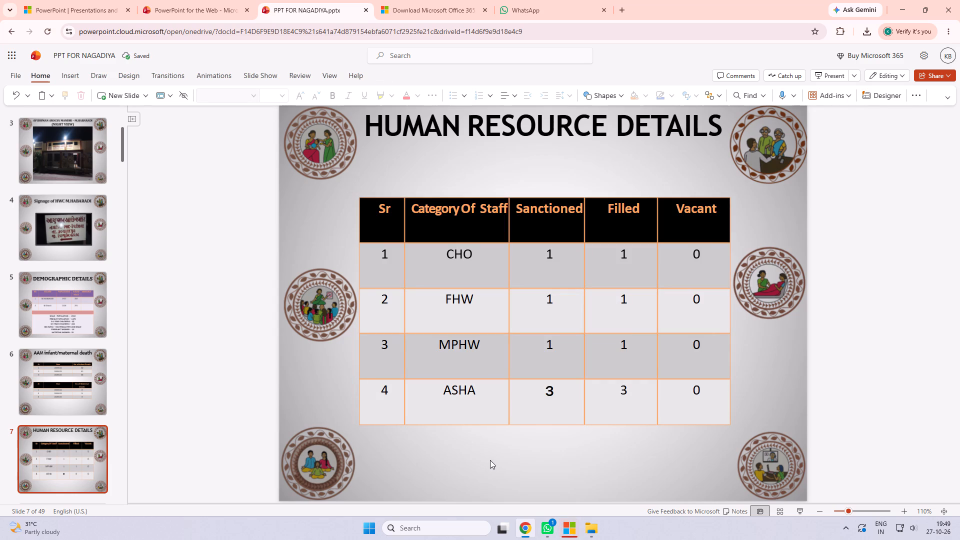
Review the night-view, signage and demographic slides 3 to 5 again.
{"action": "scroll", "coordinate": [490, 459], "scroll_direction": "up", "scroll_amount": 4}
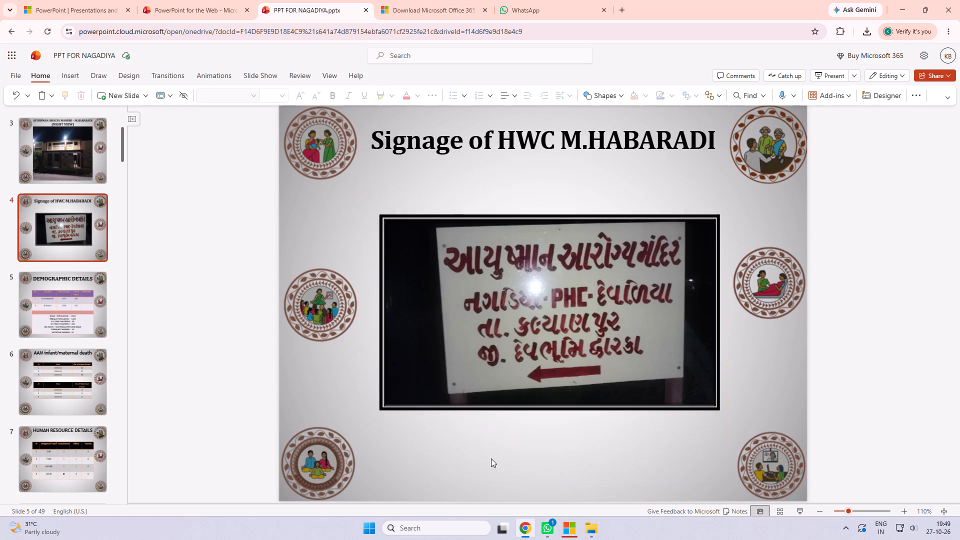
{"action": "scroll", "coordinate": [491, 458], "scroll_direction": "up", "scroll_amount": 1}
{"action": "left_click", "coordinate": [492, 342]}
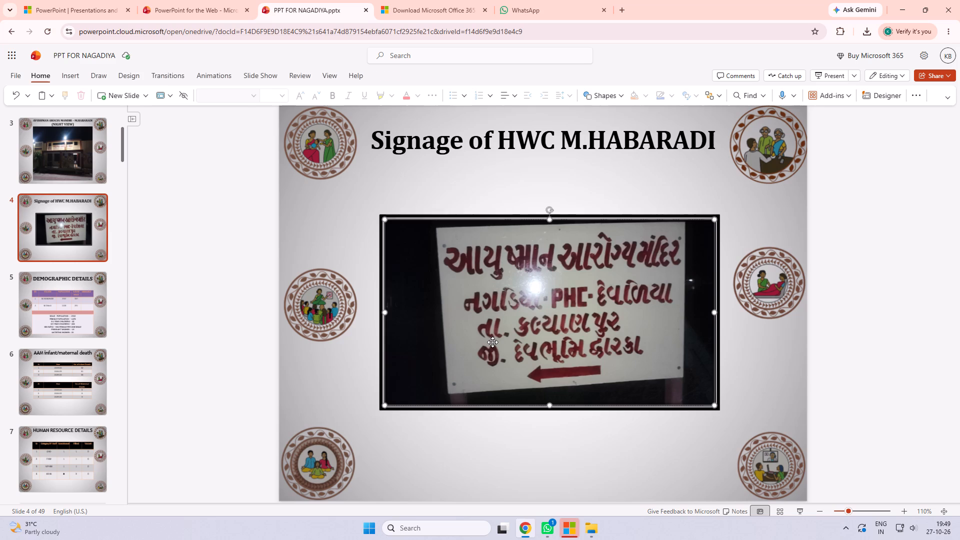
{"action": "scroll", "coordinate": [469, 340], "scroll_direction": "down", "scroll_amount": 2}
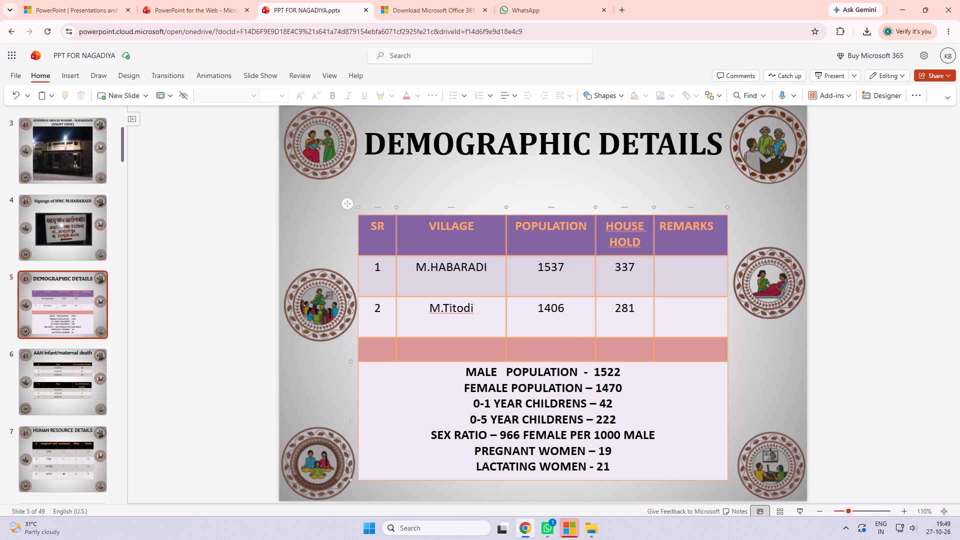
{"action": "scroll", "coordinate": [474, 364], "scroll_direction": "up", "scroll_amount": 3}
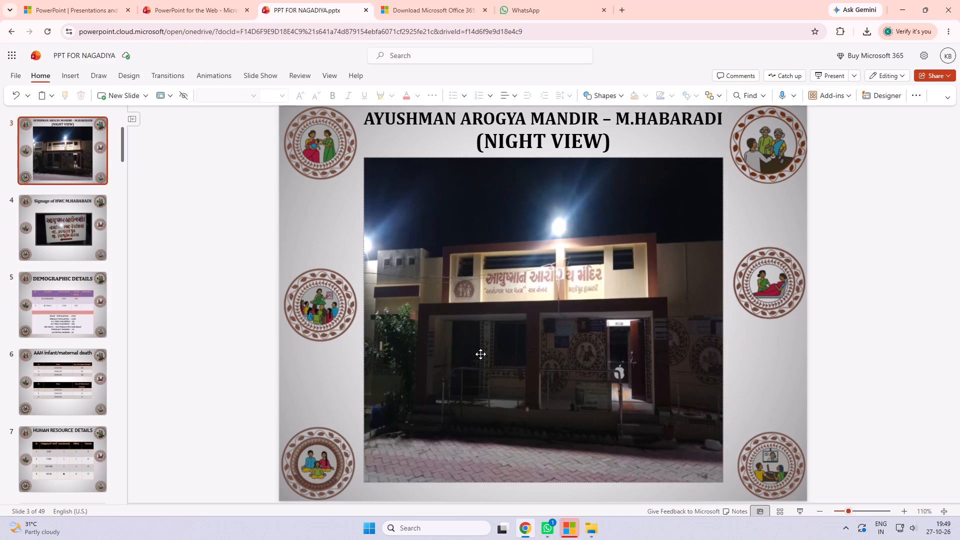
{"action": "scroll", "coordinate": [486, 362], "scroll_direction": "down", "scroll_amount": 1}
{"action": "scroll", "coordinate": [525, 351], "scroll_direction": "down", "scroll_amount": 1}
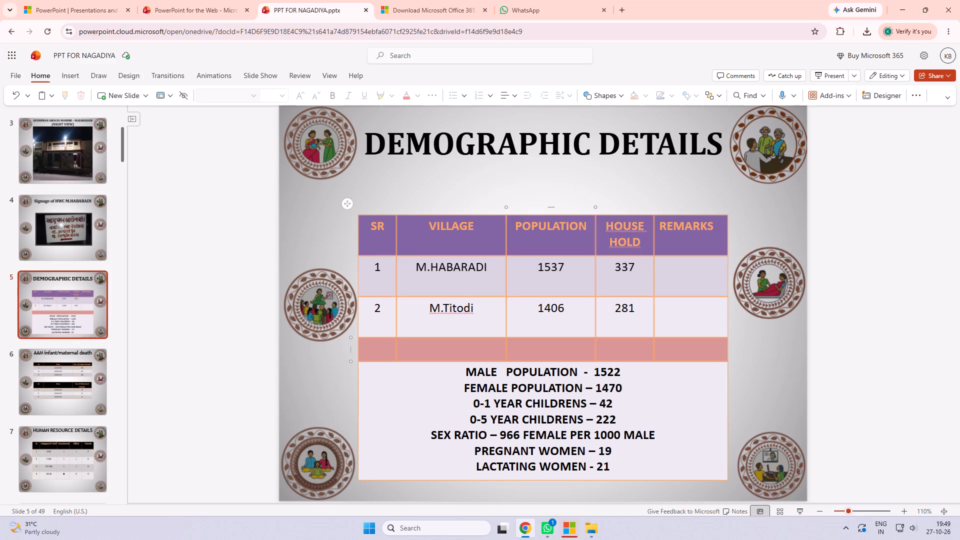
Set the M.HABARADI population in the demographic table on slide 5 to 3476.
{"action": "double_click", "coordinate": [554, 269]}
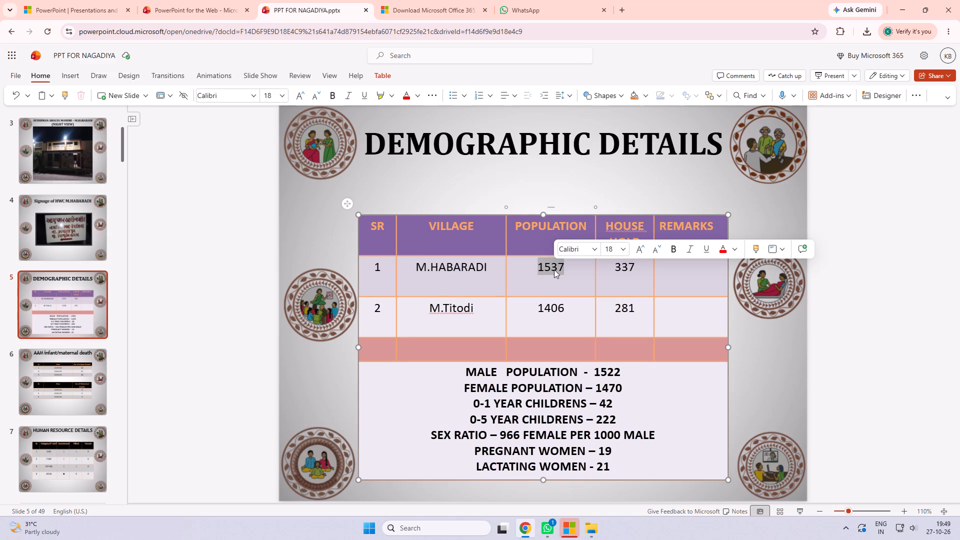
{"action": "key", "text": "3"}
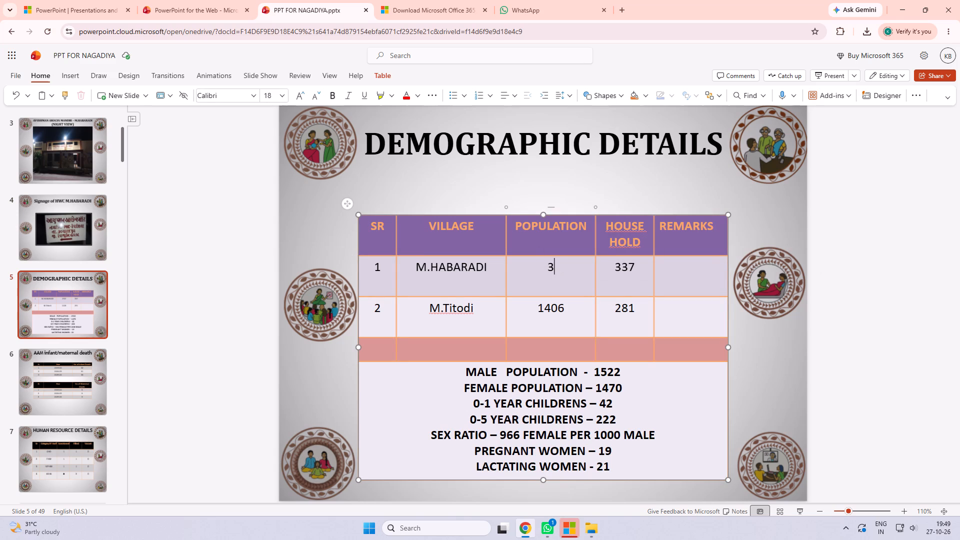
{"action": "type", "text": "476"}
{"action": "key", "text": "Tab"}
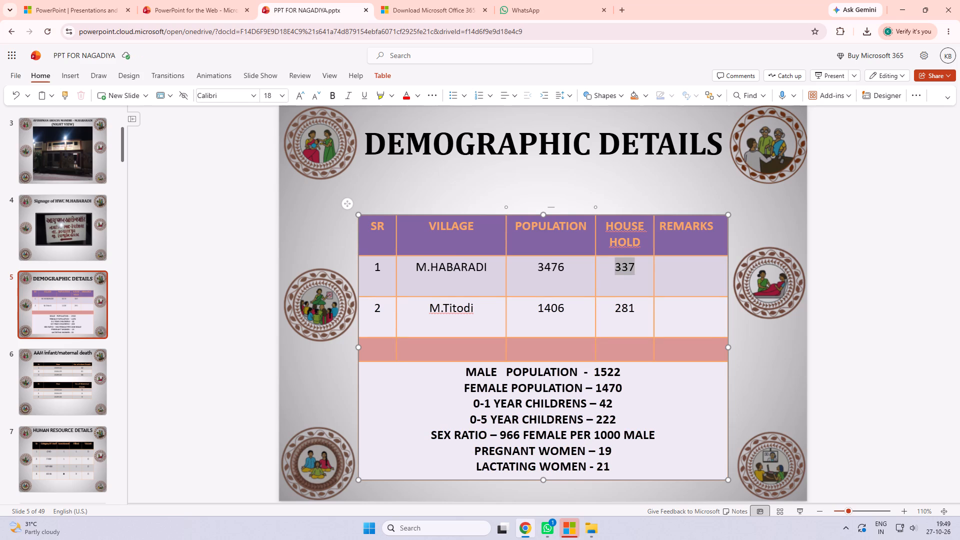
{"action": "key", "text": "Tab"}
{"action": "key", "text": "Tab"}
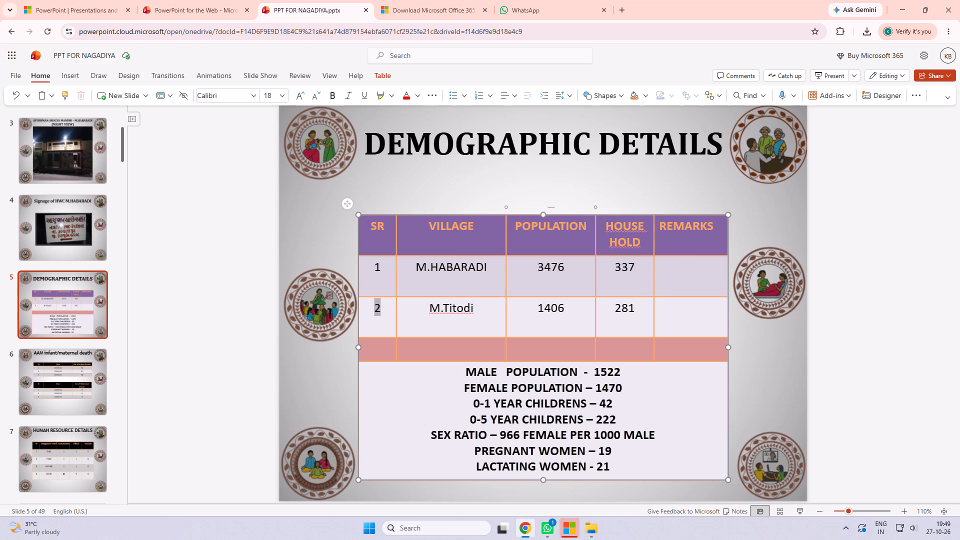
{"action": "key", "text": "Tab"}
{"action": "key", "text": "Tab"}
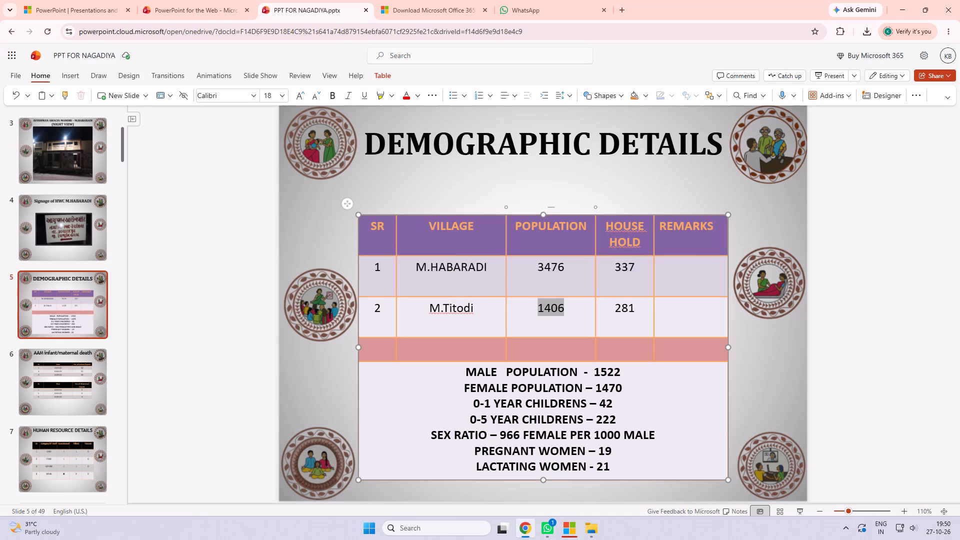
Set the populations in the demographic table to 1652 for M.HABARADI and 1853 for M.Titodi.
{"action": "key", "text": "shift+Tab"}
{"action": "key", "text": "shift+Tab"}
{"action": "key", "text": "shift+Tab"}
{"action": "key", "text": "shift+Tab"}
{"action": "key", "text": "shift+Tab"}
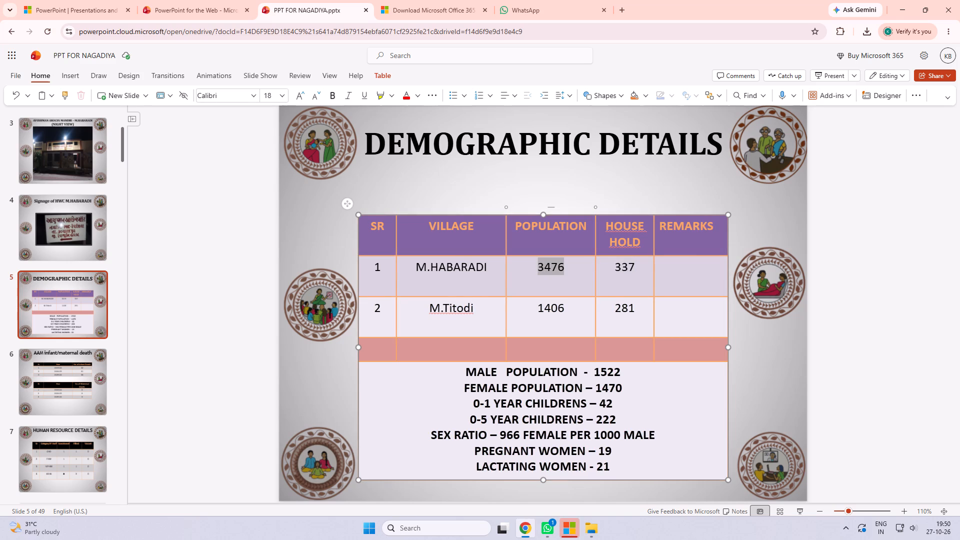
{"action": "type", "text": "1652"}
{"action": "key", "text": "Tab"}
{"action": "key", "text": "Tab"}
{"action": "key", "text": "Tab"}
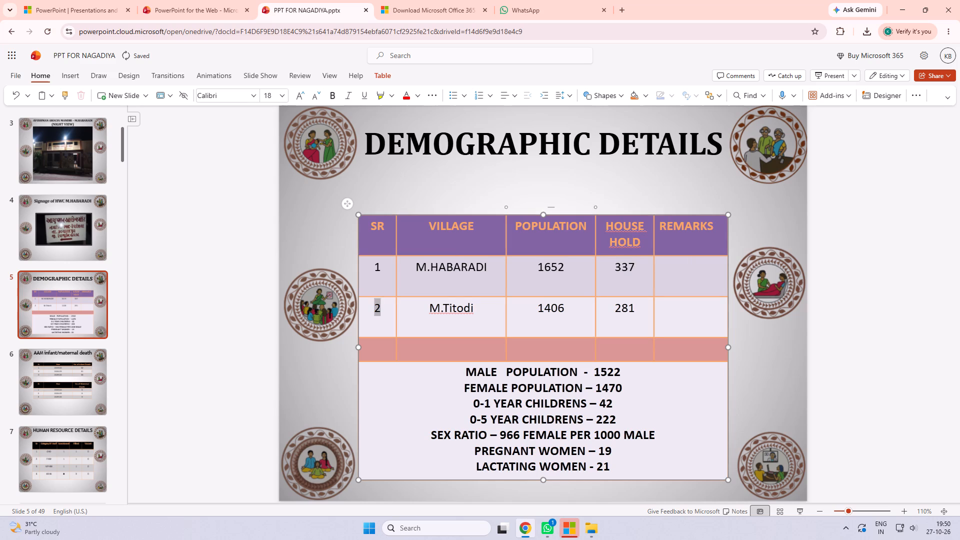
{"action": "key", "text": "Tab"}
{"action": "key", "text": "Tab"}
{"action": "type", "text": "1853"}
{"action": "key", "text": "Tab"}
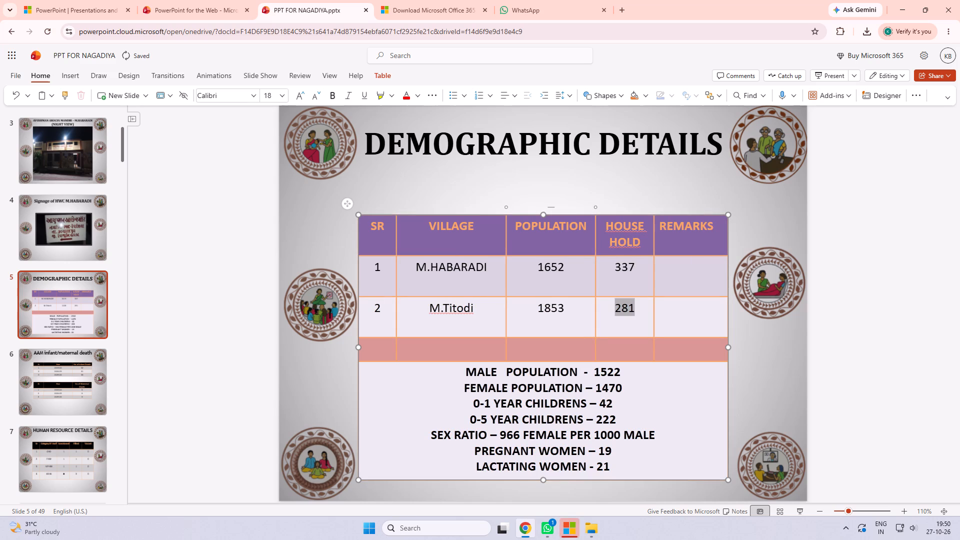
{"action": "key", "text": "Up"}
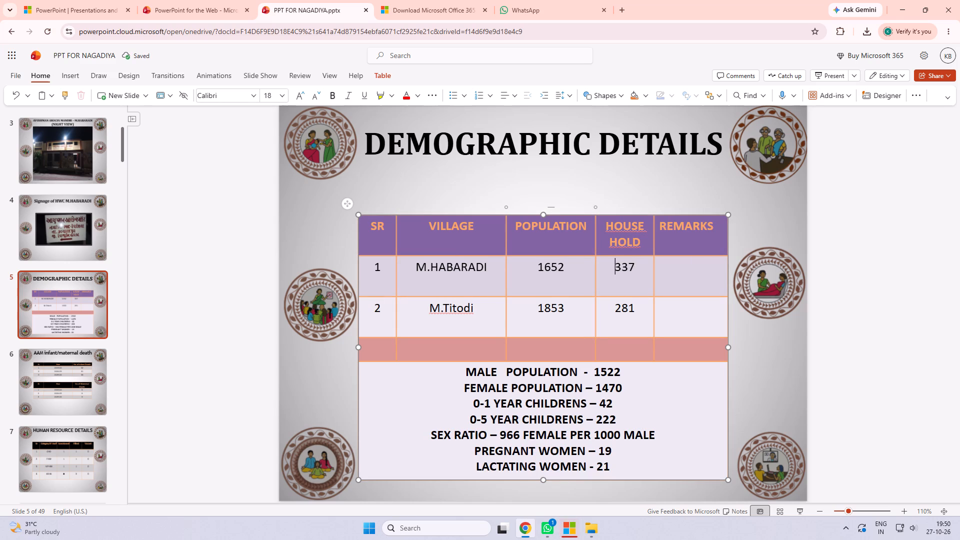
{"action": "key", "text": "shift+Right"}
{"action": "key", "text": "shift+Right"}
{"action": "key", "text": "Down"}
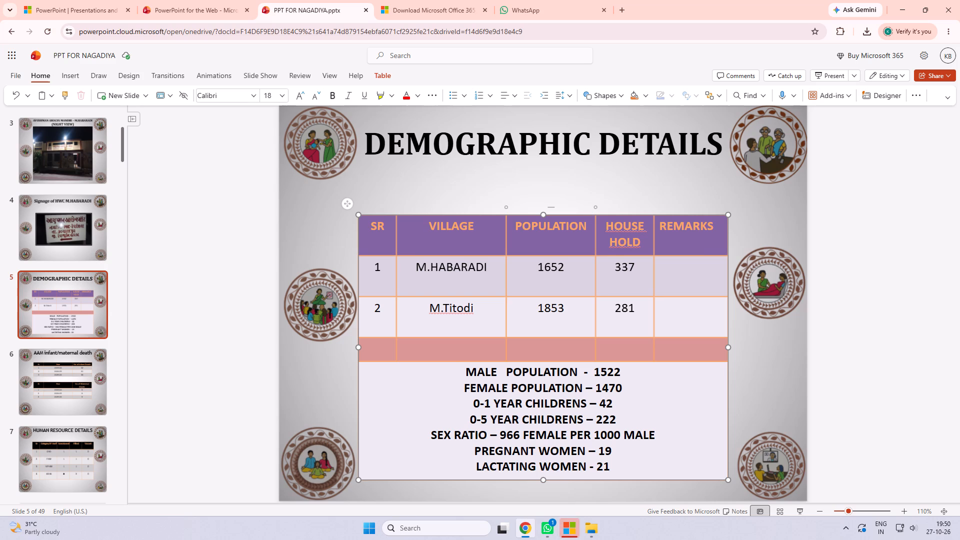
Set the MALE POPULATION figure in the summary below the demographic table to 1759.
{"action": "left_click", "coordinate": [603, 370]}
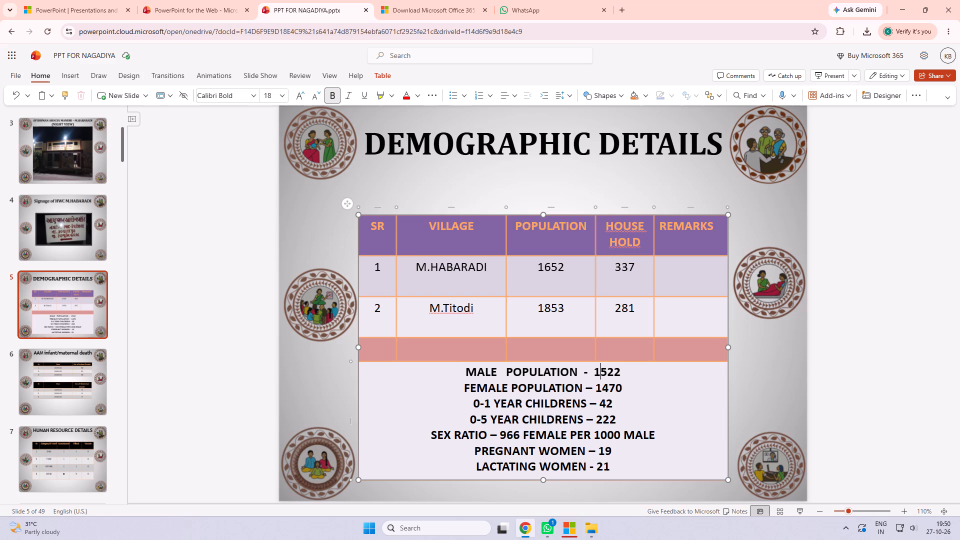
{"action": "double_click", "coordinate": [615, 370]}
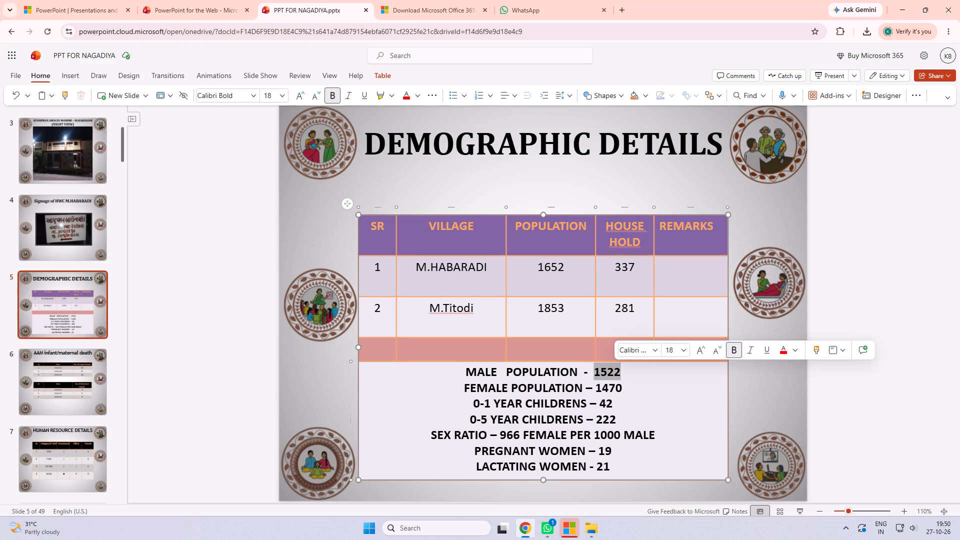
{"action": "type", "text": "1759"}
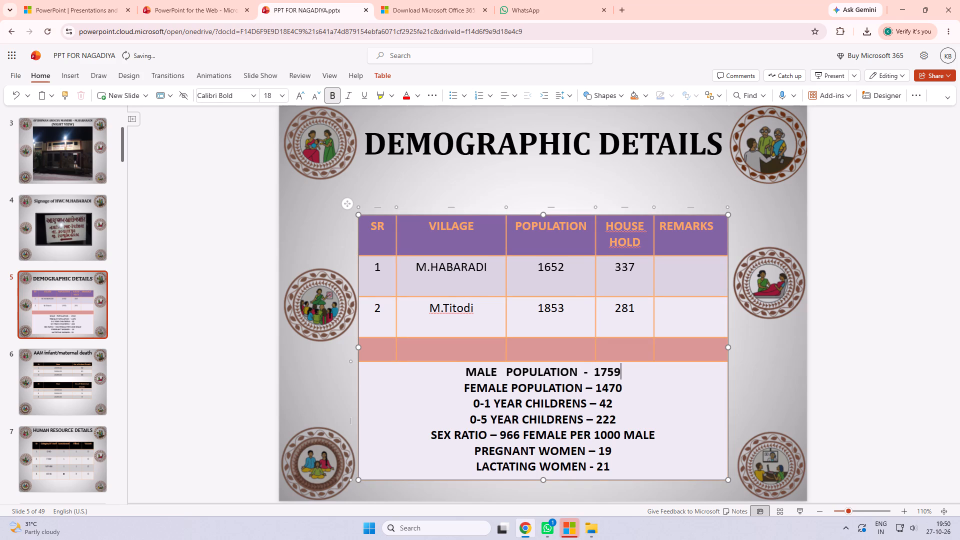
Set the FEMALE POPULATION figure in the summary below the demographic table to 1689.
{"action": "key", "text": "Down"}
{"action": "key", "text": "BackSpace"}
{"action": "key", "text": "BackSpace"}
{"action": "key", "text": "BackSpace"}
{"action": "key", "text": "BackSpace"}
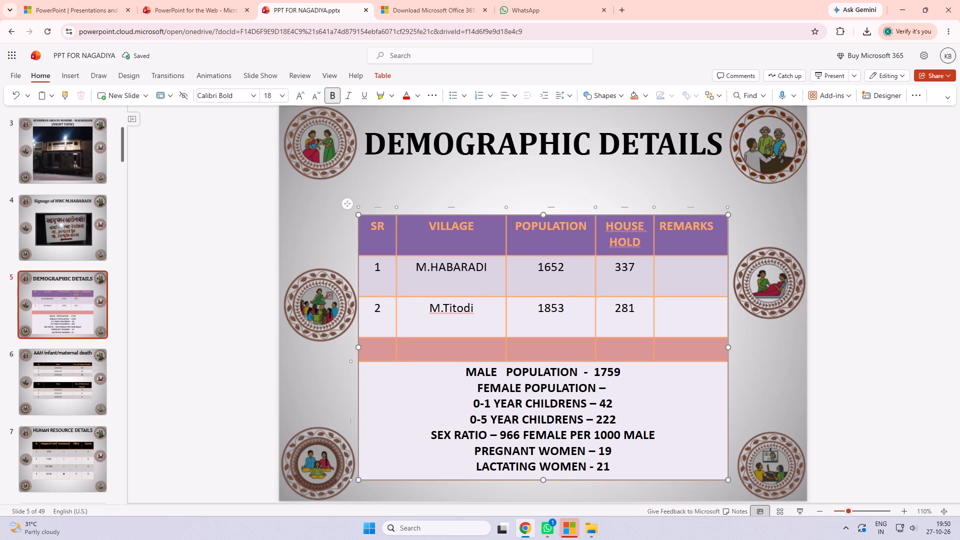
{"action": "type", "text": "1689"}
Set the child counts in the summary to 28 for 0-1 YEAR CHILDRENS and 229 for 0-5 YEAR CHILDRENS.
{"action": "key", "text": "Down"}
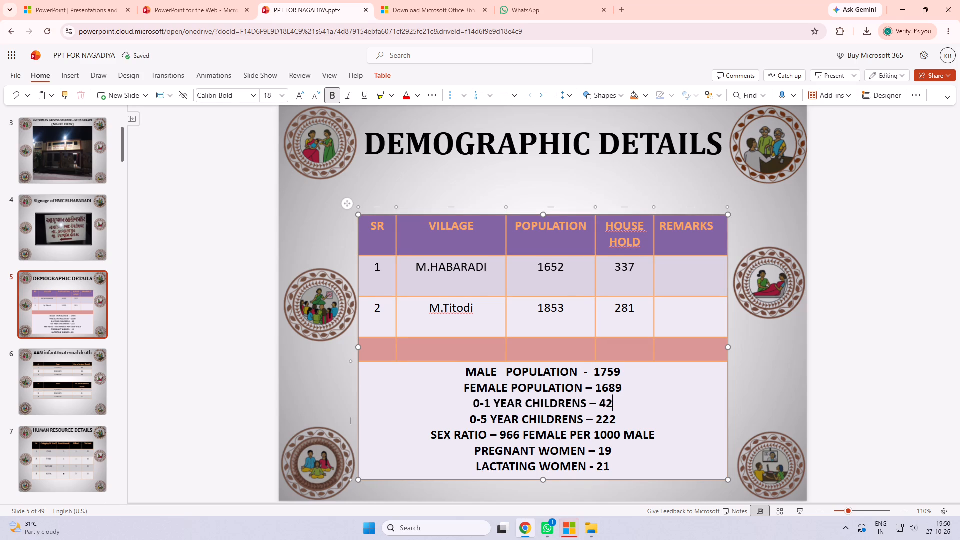
{"action": "key", "text": "BackSpace"}
{"action": "key", "text": "BackSpace"}
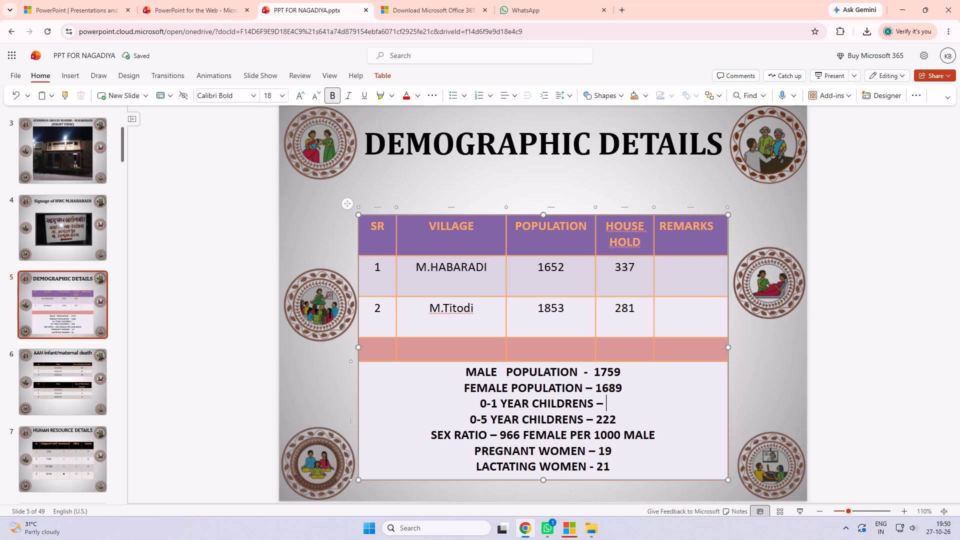
{"action": "type", "text": "28"}
{"action": "key", "text": "Down"}
{"action": "key", "text": "BackSpace"}
{"action": "key", "text": "BackSpace"}
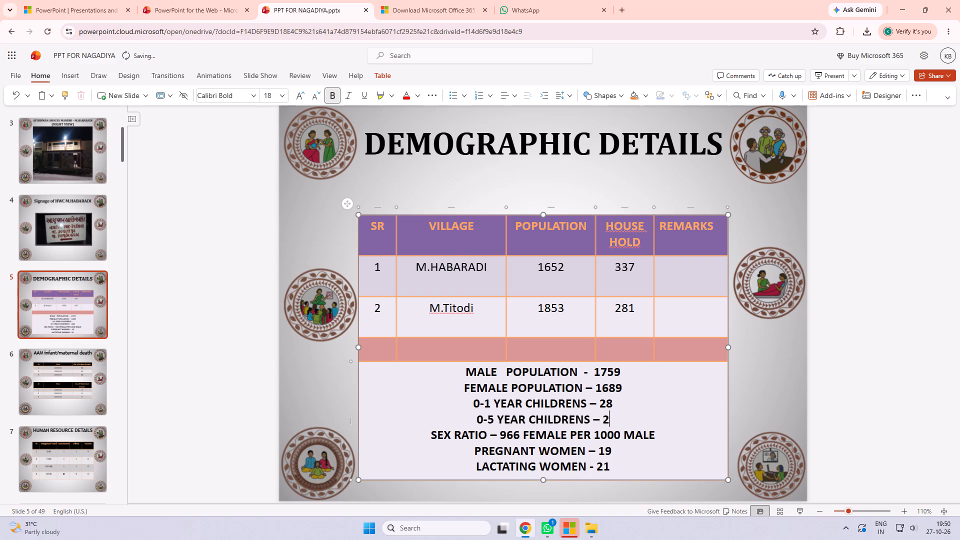
{"action": "key", "text": "BackSpace"}
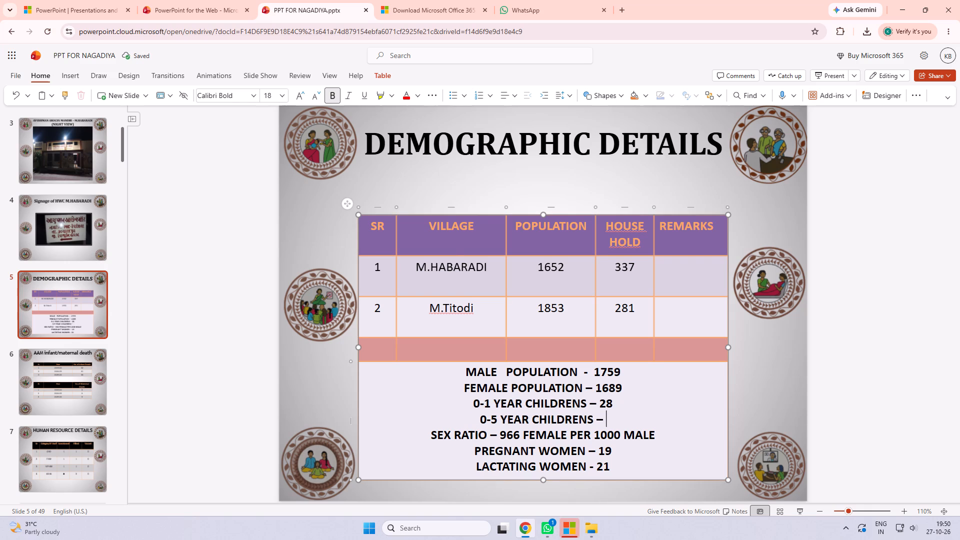
{"action": "type", "text": "229"}
Place the text cursor just after the female figure in the SEX RATIO line of the summary.
{"action": "key", "text": "Down"}
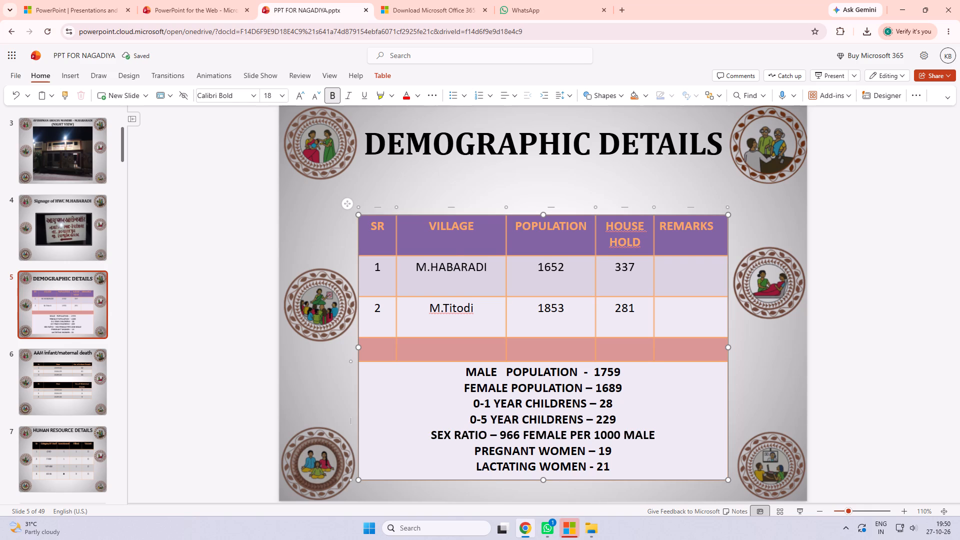
{"action": "key", "text": "Left"}
{"action": "key", "text": "Left"}
{"action": "key", "text": "Left"}
{"action": "key", "text": "Left"}
{"action": "key", "text": "Left"}
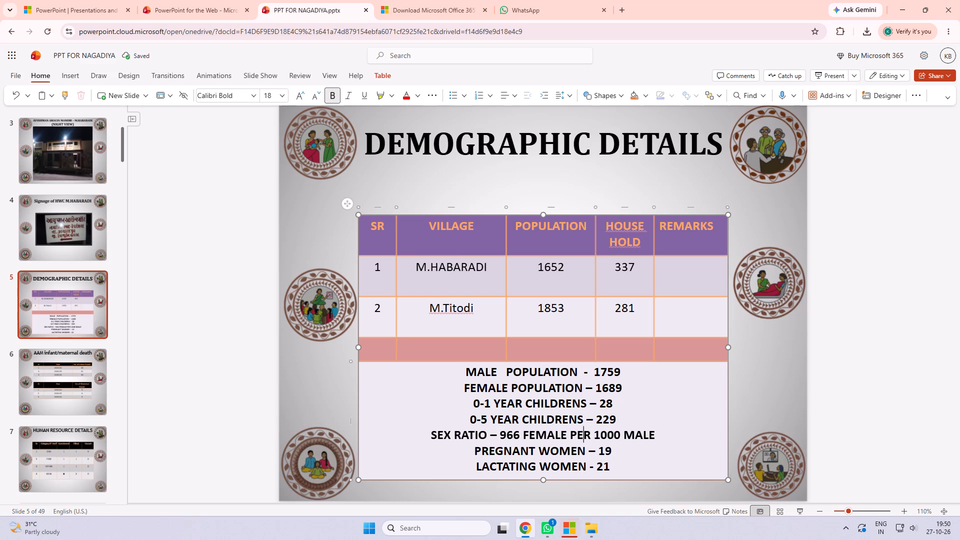
{"action": "key", "text": "Left"}
{"action": "key", "text": "Left"}
{"action": "key", "text": "Left"}
{"action": "key", "text": "Left"}
{"action": "key", "text": "Left"}
{"action": "key", "text": "Left"}
{"action": "key", "text": "Left"}
{"action": "key", "text": "Left"}
{"action": "key", "text": "Left"}
{"action": "key", "text": "Left"}
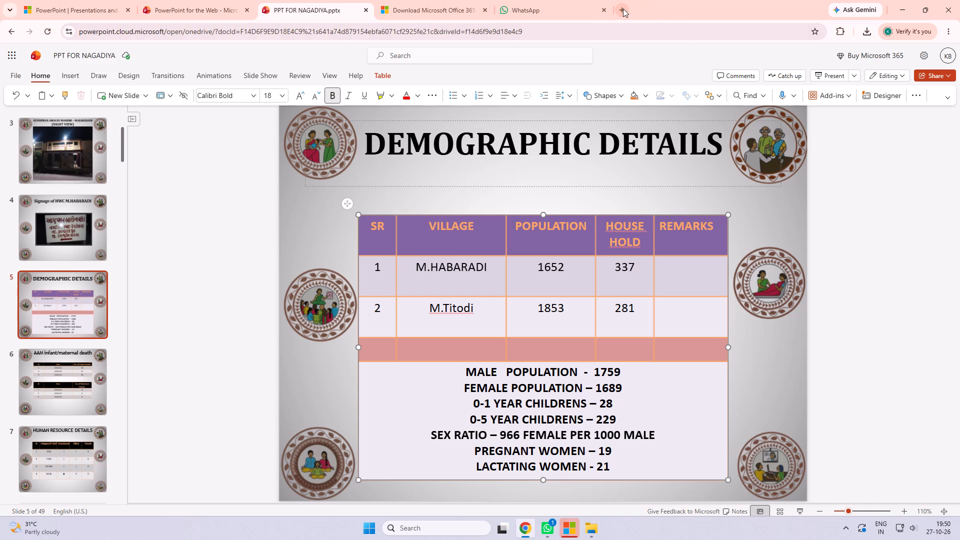
Search the web for techo+ in a new browser tab.
{"action": "left_click", "coordinate": [623, 8]}
{"action": "type", "text": "techo"}
{"action": "key", "text": "Down"}
{"action": "key", "text": "Right"}
{"action": "key", "text": "Up"}
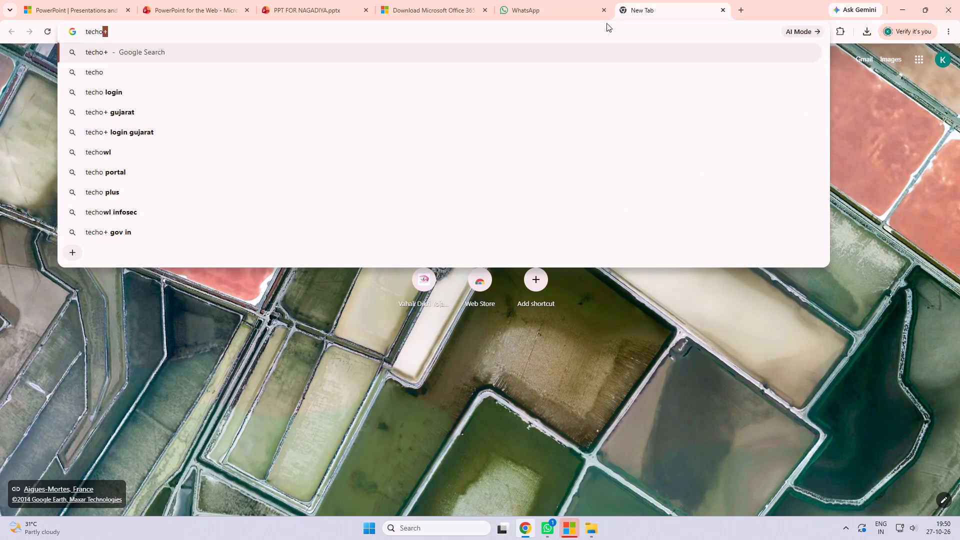
{"action": "key", "text": "Return"}
Look through the techo+ search results for the relevant TeCHO+ Gujarat health site.
{"action": "left_click_drag", "start_coordinate": [210, 208], "coordinate": [212, 215]}
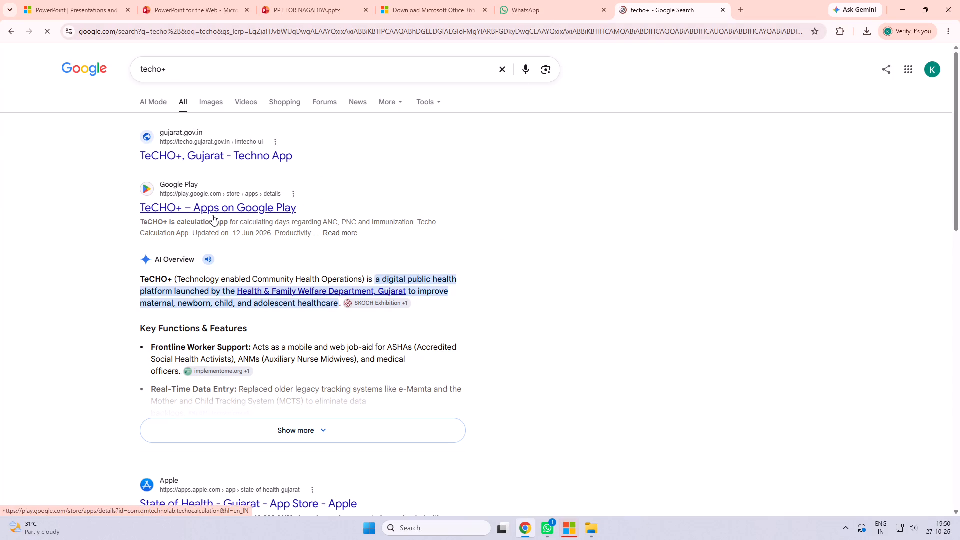
{"action": "left_click_drag", "start_coordinate": [212, 215], "coordinate": [220, 245]}
{"action": "scroll", "coordinate": [231, 241], "scroll_direction": "down", "scroll_amount": 2}
{"action": "scroll", "coordinate": [231, 312], "scroll_direction": "down", "scroll_amount": 2}
{"action": "scroll", "coordinate": [229, 352], "scroll_direction": "down", "scroll_amount": 5}
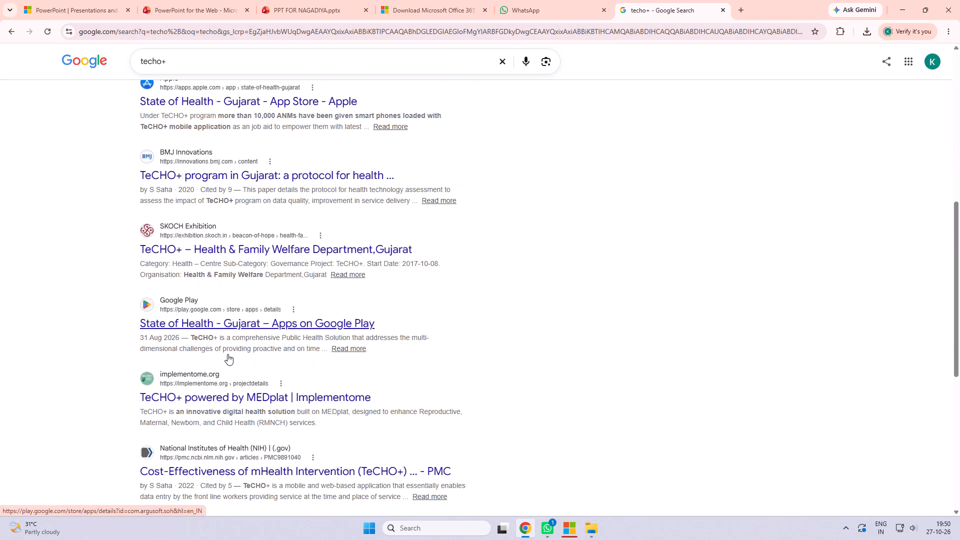
{"action": "scroll", "coordinate": [227, 351], "scroll_direction": "down", "scroll_amount": 5}
{"action": "scroll", "coordinate": [227, 351], "scroll_direction": "up", "scroll_amount": 6}
{"action": "scroll", "coordinate": [263, 268], "scroll_direction": "up", "scroll_amount": 5}
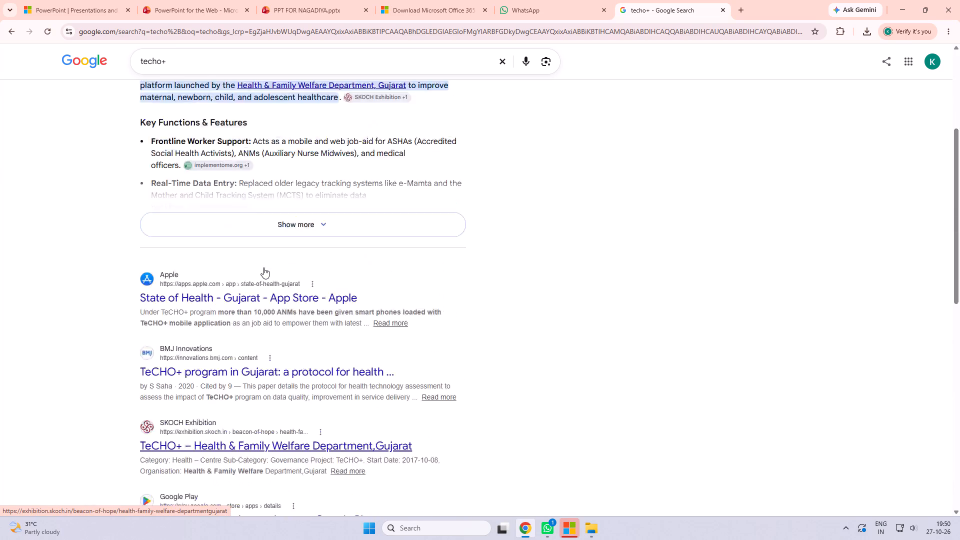
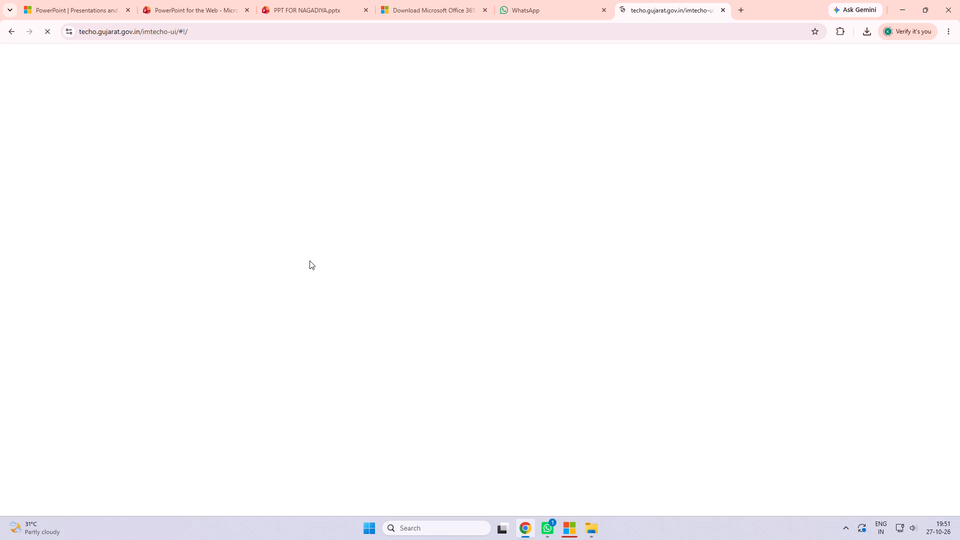
Reload the TeCHO+ Gujarat site page that is still blank.
{"action": "right_click_drag", "start_coordinate": [368, 215], "coordinate": [367, 220]}
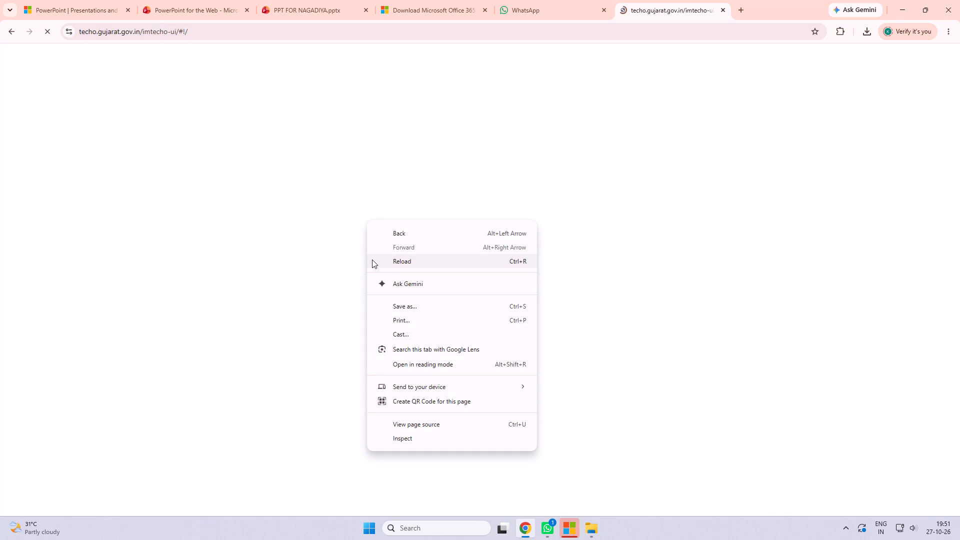
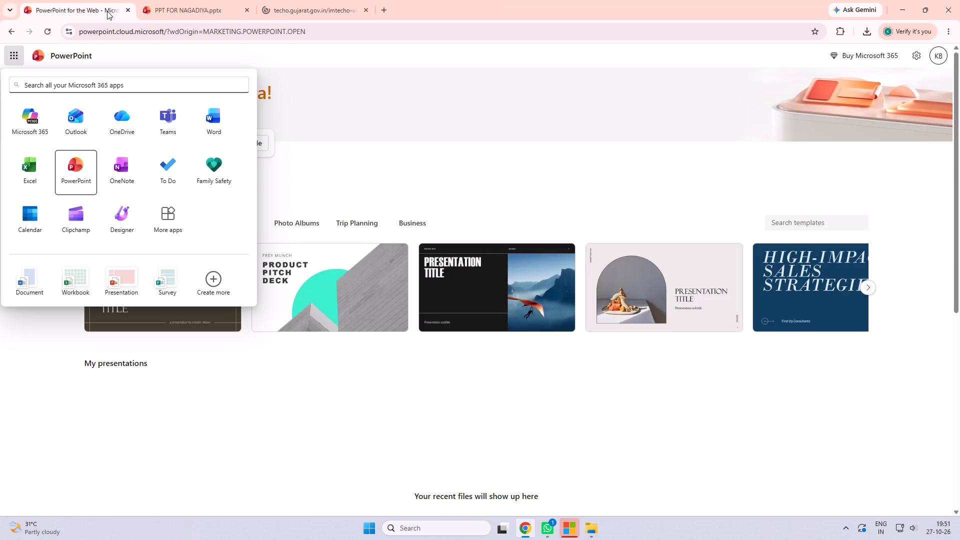
Return to the PPT FOR NAGADIYA.pptx presentation and open the Share dialog for it.
{"action": "left_click", "coordinate": [107, 11]}
{"action": "left_click", "coordinate": [177, 0]}
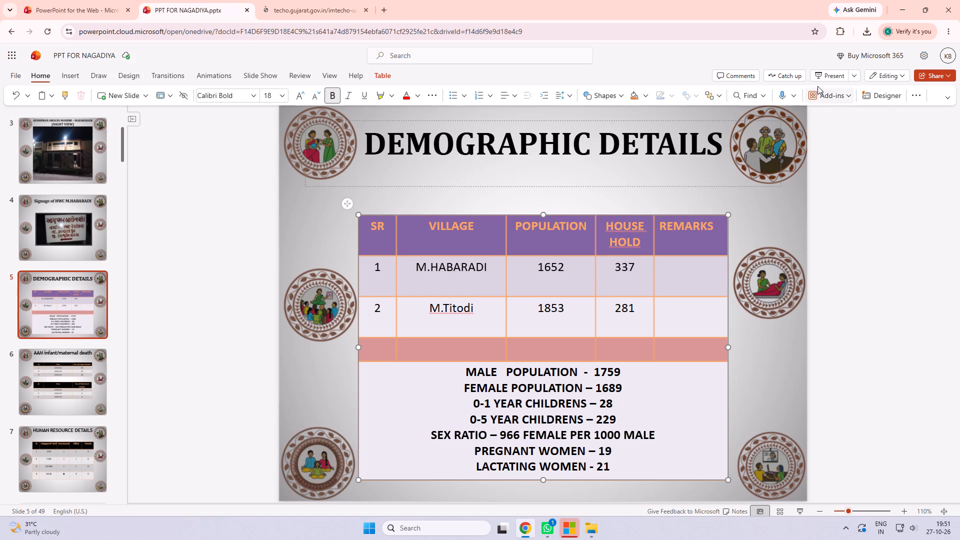
{"action": "left_click", "coordinate": [929, 79]}
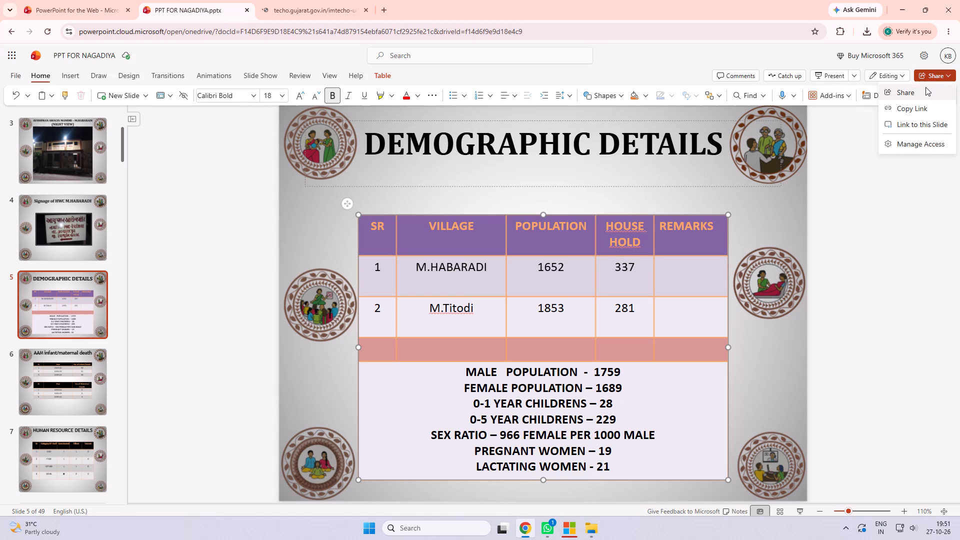
{"action": "left_click", "coordinate": [925, 87]}
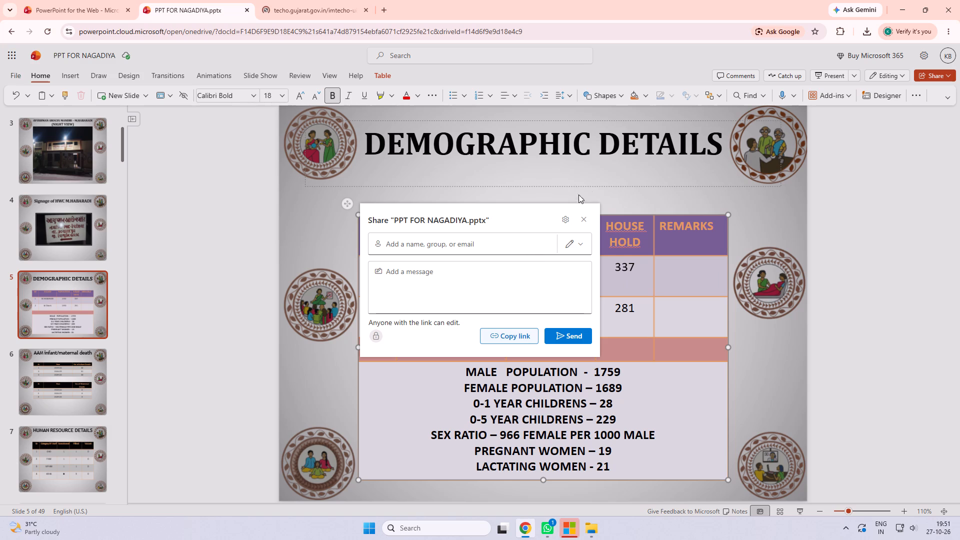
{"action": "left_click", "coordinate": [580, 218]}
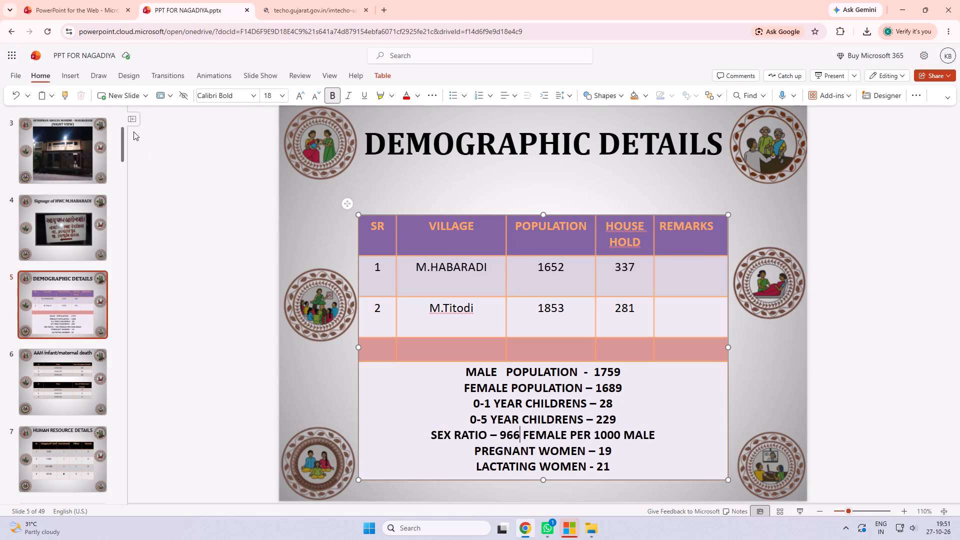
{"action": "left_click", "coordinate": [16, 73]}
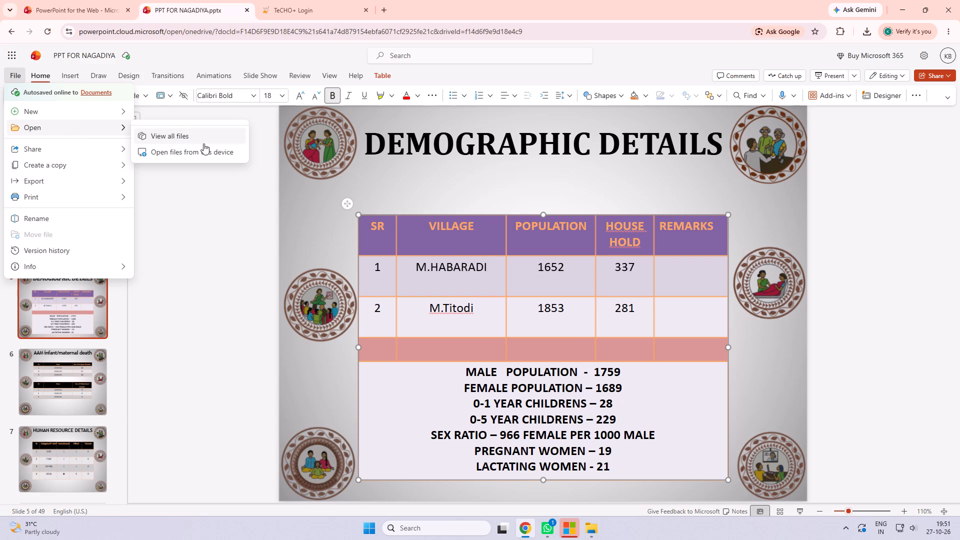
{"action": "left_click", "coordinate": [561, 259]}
Set the household count for the M.HABARADI village row in the demographic details table to 424.
{"action": "double_click", "coordinate": [624, 264]}
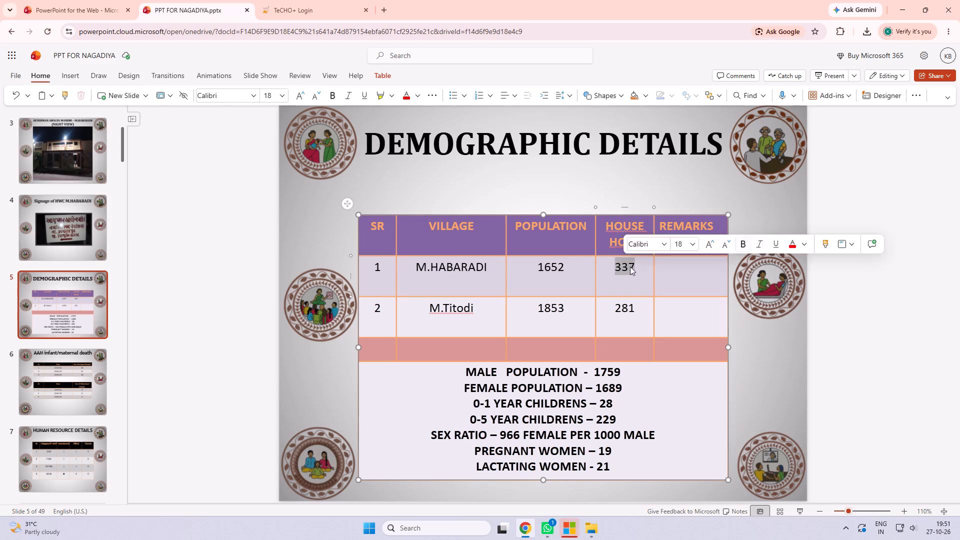
{"action": "type", "text": "424"}
{"action": "scroll", "coordinate": [650, 277], "scroll_direction": "up", "scroll_amount": 1}
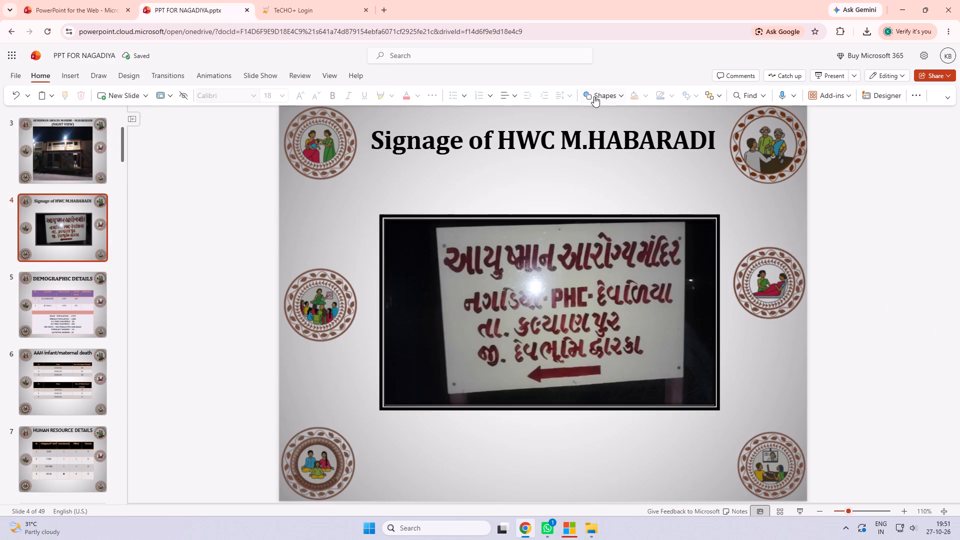
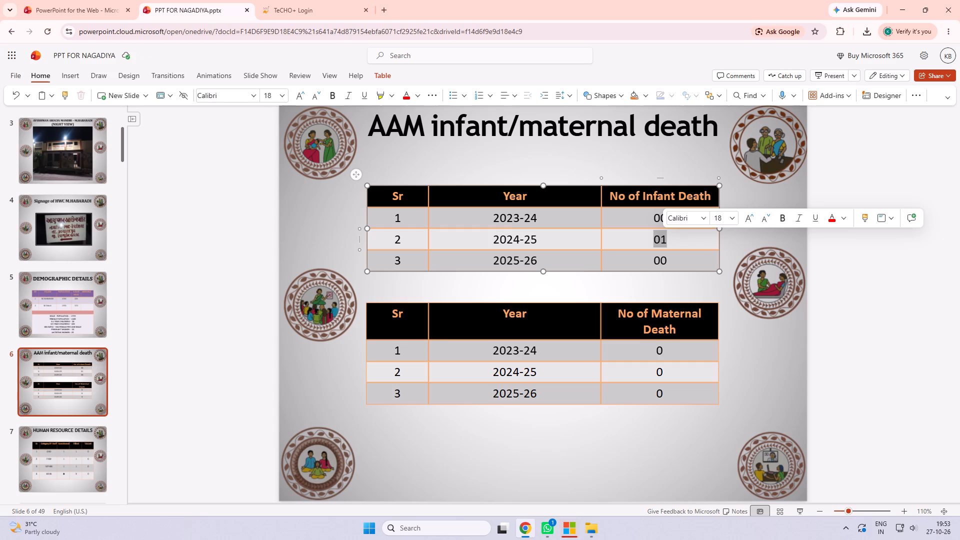
{"action": "type", "text": "11"}
{"action": "key", "text": "BackSpace"}
{"action": "key", "text": "backslash"}
{"action": "key", "text": "BackSpace"}
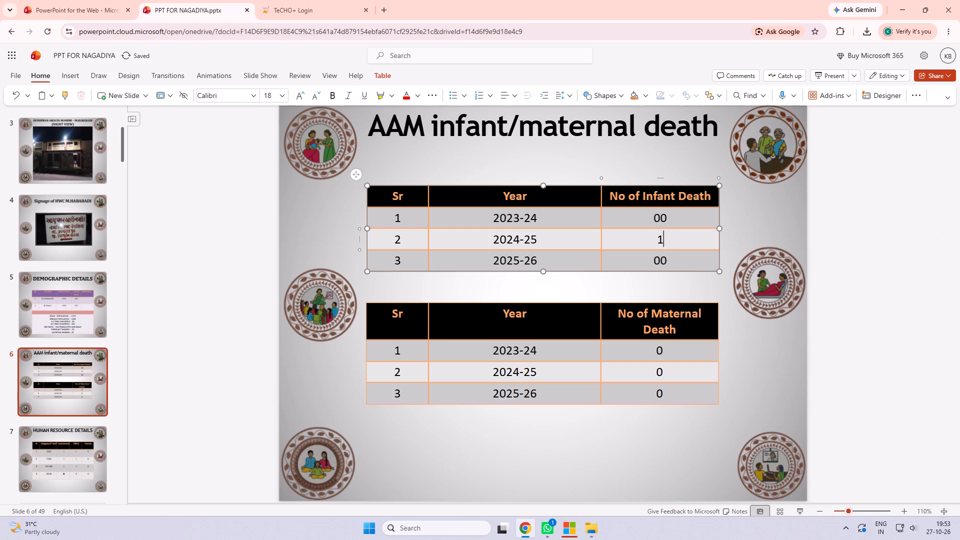
{"action": "key", "text": "BackSpace"}
{"action": "type", "text": "01"}
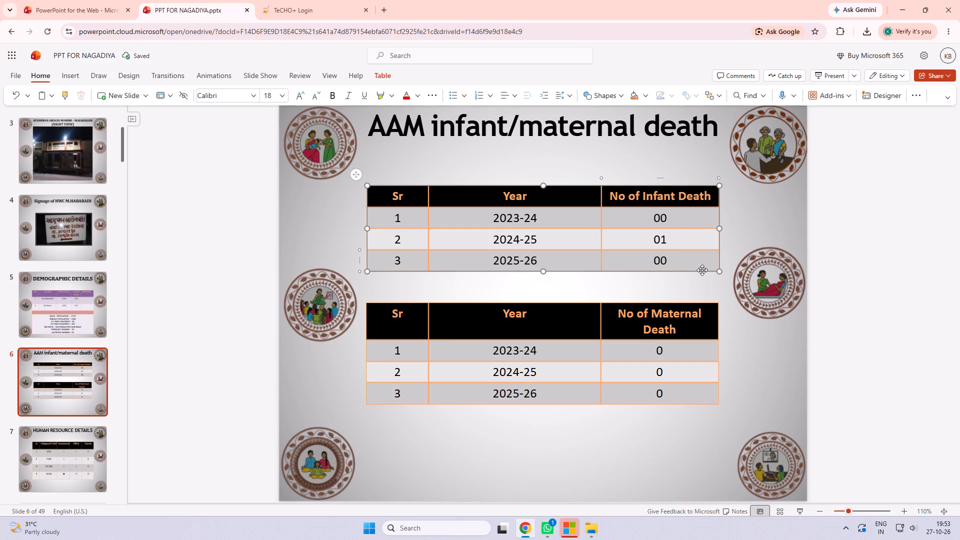
{"action": "double_click", "coordinate": [656, 264]}
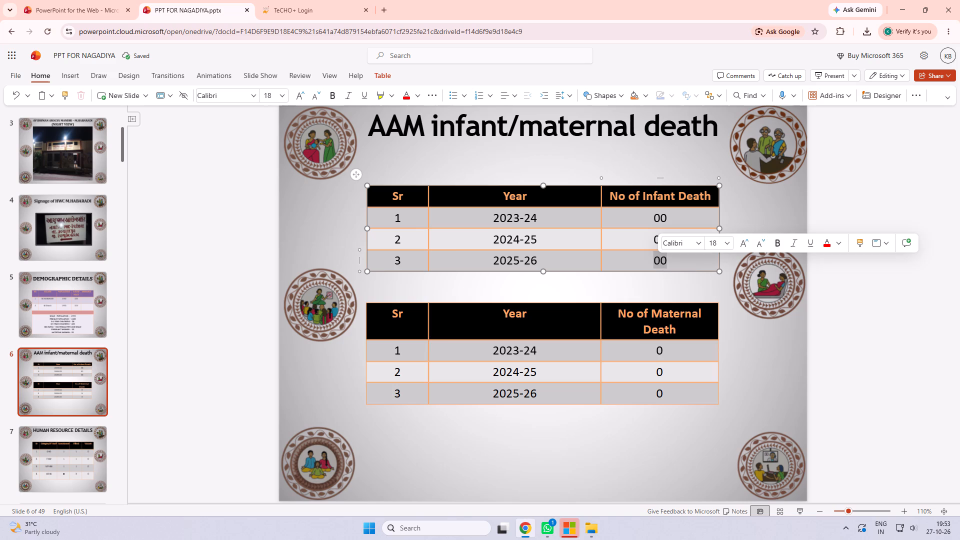
{"action": "key", "text": "3"}
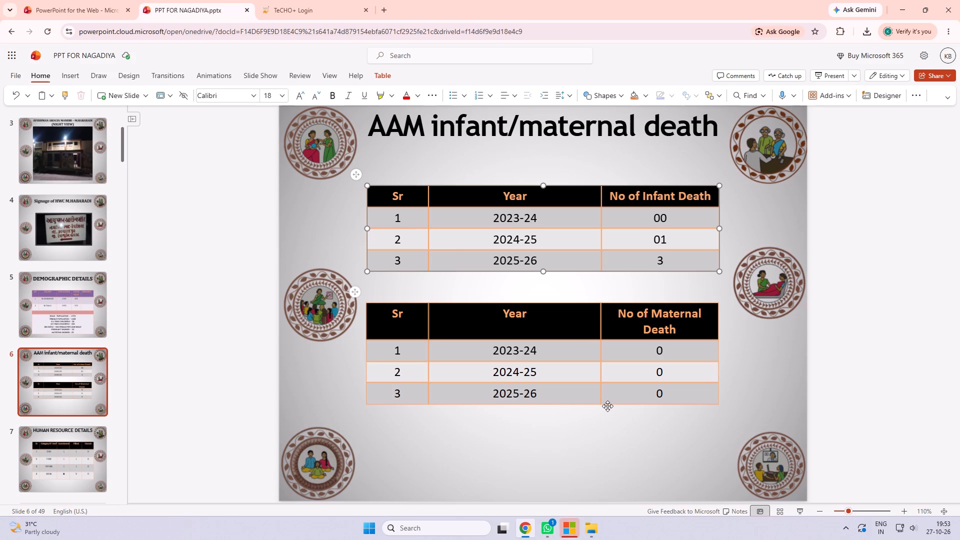
Set both the sanctioned and filled ASHA posts to 4 in the Human Resource Details table.
{"action": "scroll", "coordinate": [607, 407], "scroll_direction": "down", "scroll_amount": 1}
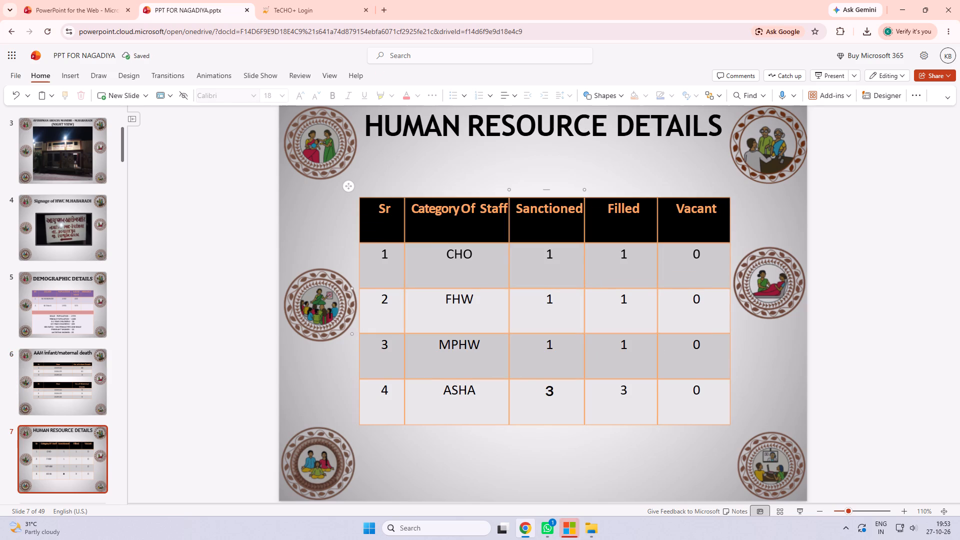
{"action": "left_click", "coordinate": [550, 396]}
{"action": "key", "text": "3"}
{"action": "key", "text": "Tab"}
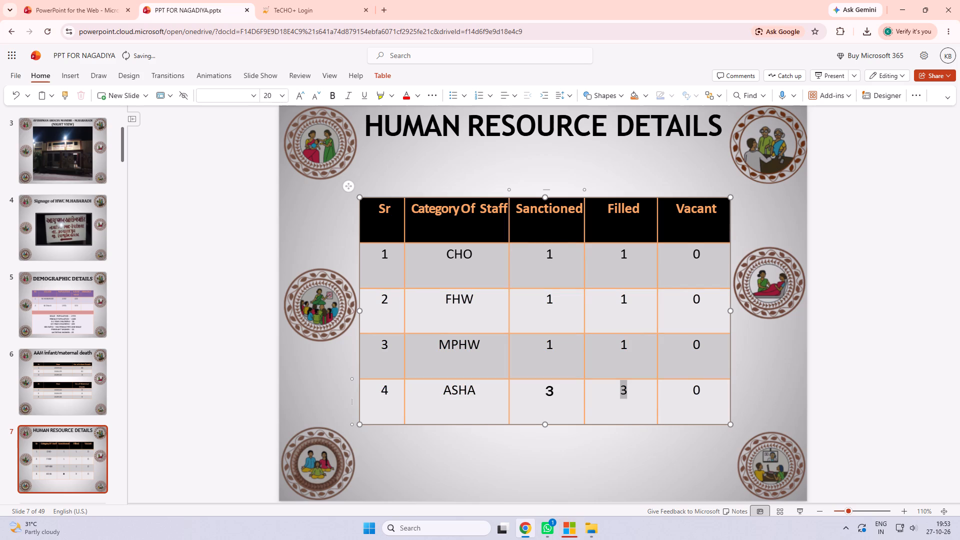
{"action": "key", "text": "shift+Tab"}
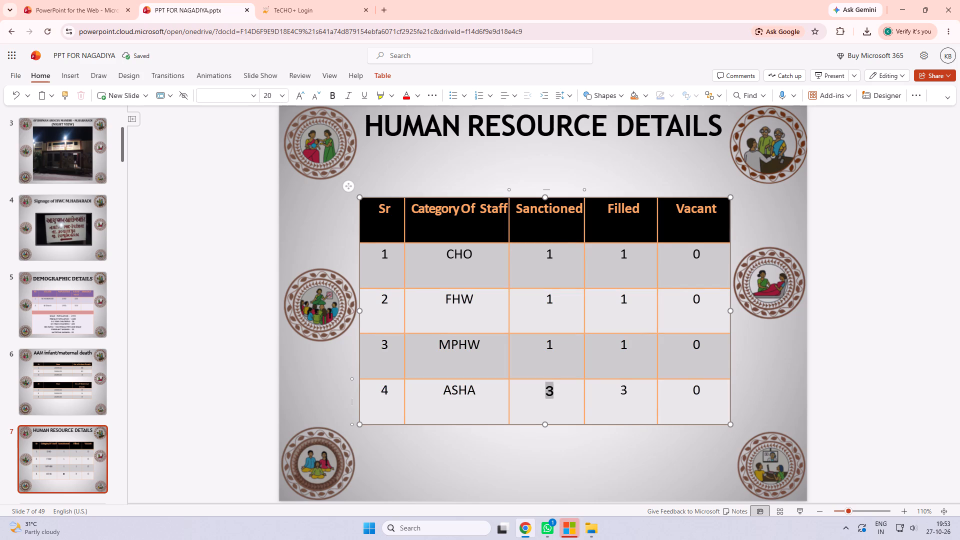
{"action": "key", "text": "4"}
{"action": "key", "text": "Tab"}
{"action": "key", "text": "4"}
{"action": "key", "text": "Tab"}
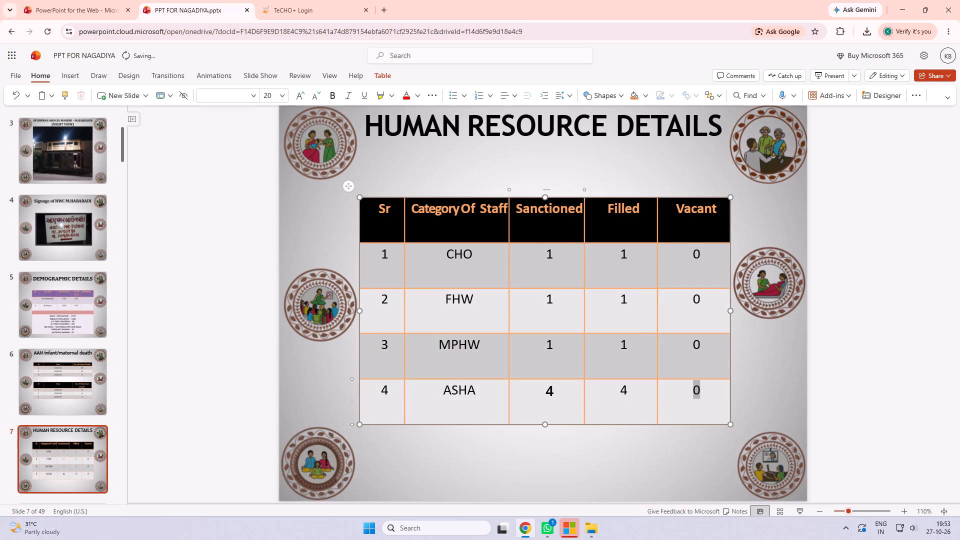
{"action": "key", "text": "shift+Tab"}
{"action": "key", "text": "3"}
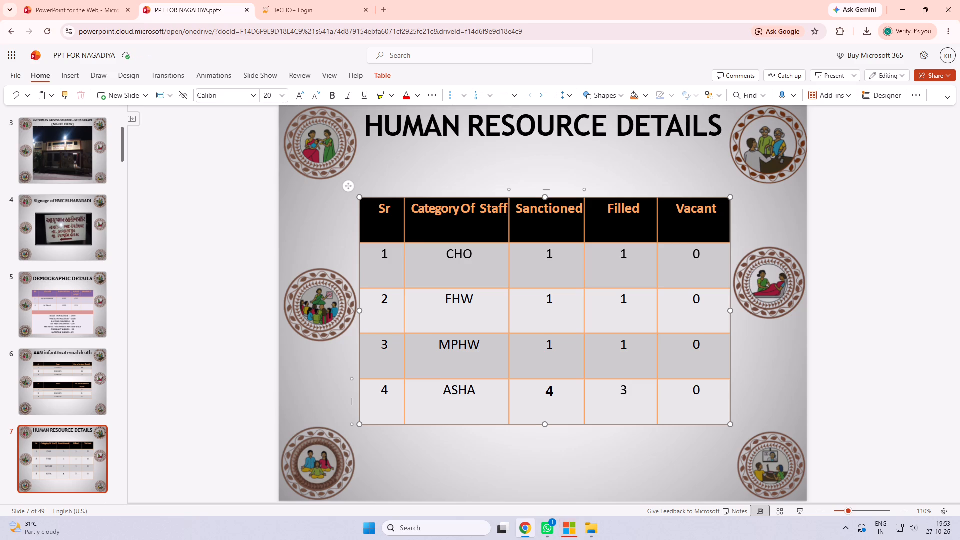
{"action": "key", "text": "BackSpace"}
{"action": "key", "text": "4"}
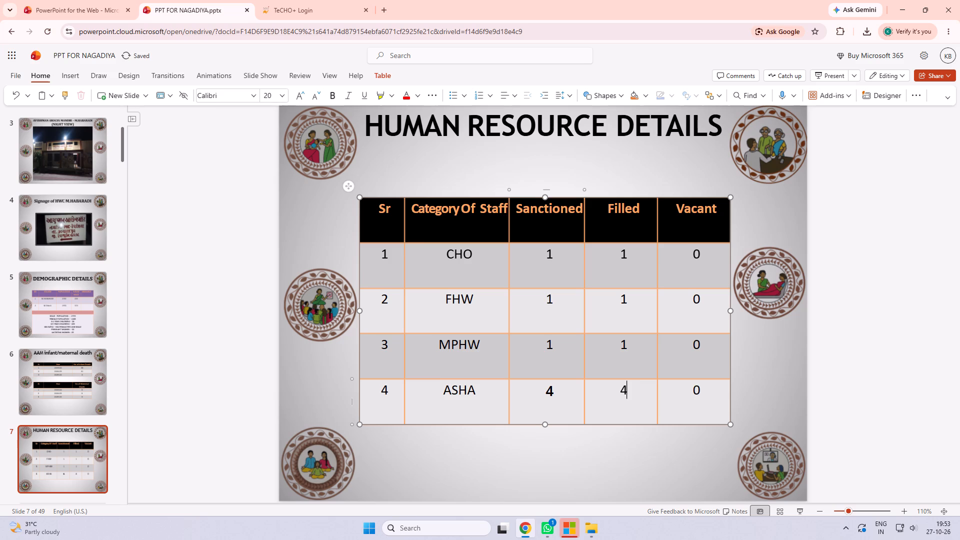
{"action": "left_click", "coordinate": [590, 458]}
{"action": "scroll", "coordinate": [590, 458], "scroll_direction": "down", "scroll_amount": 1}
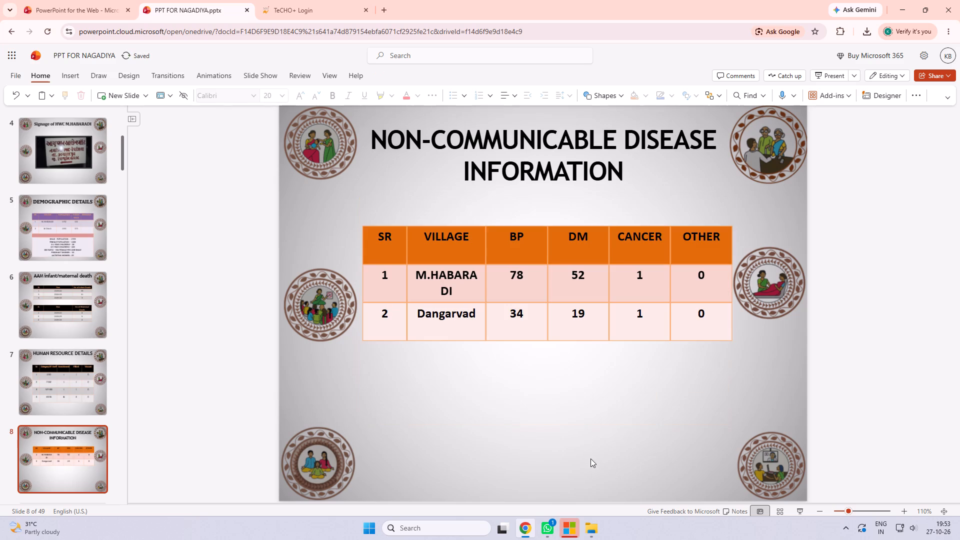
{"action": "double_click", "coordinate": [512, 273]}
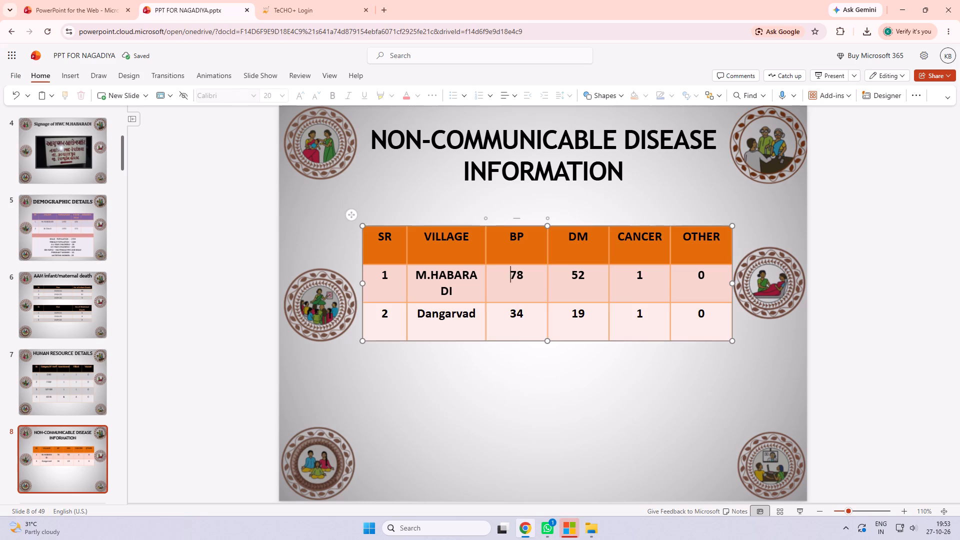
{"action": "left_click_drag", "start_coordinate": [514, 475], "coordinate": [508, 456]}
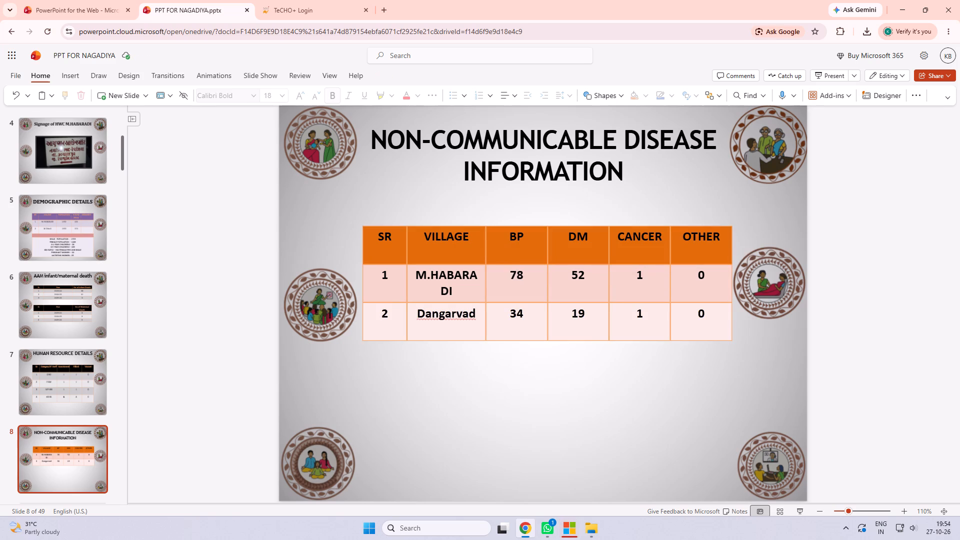
Download a copy of the PPT FOR NAGADIYA presentation to the computer.
{"action": "left_click", "coordinate": [18, 78]}
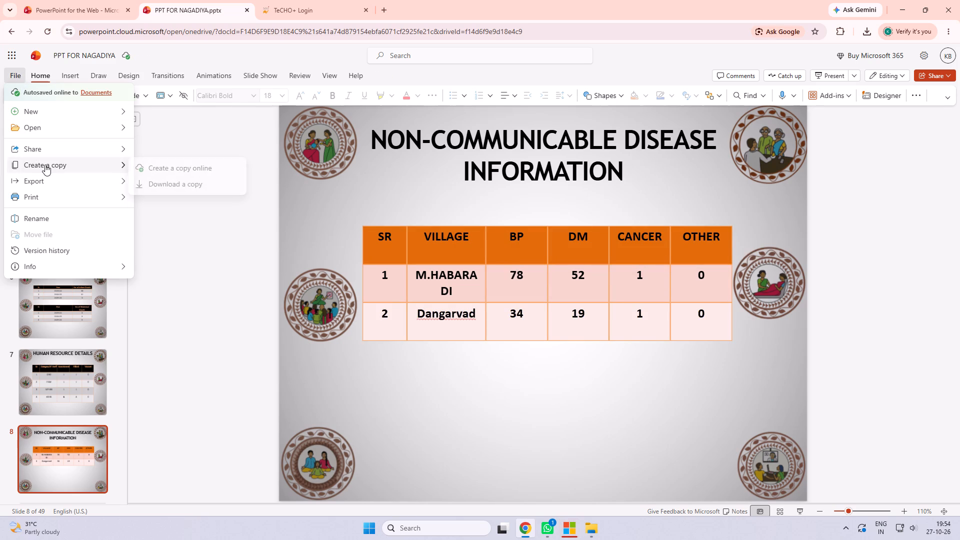
{"action": "left_click", "coordinate": [185, 180]}
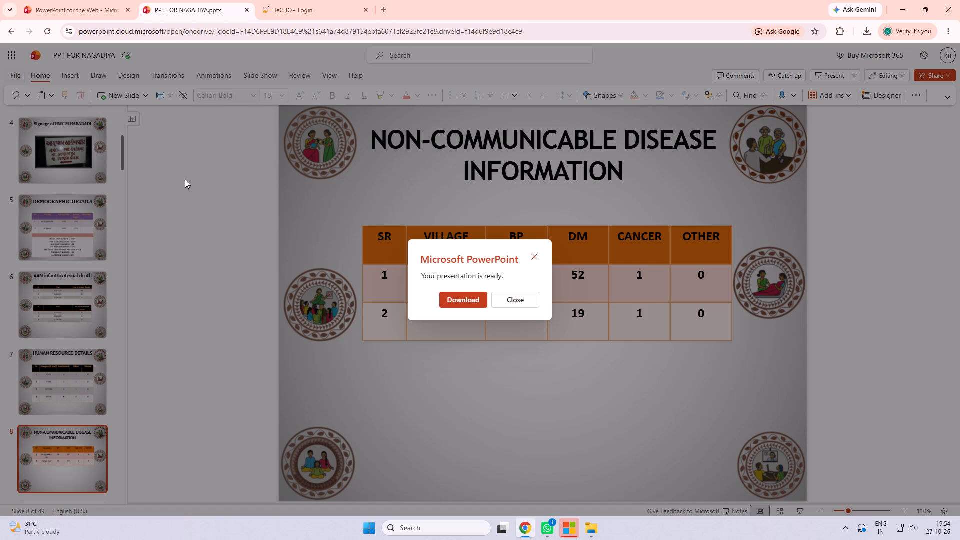
{"action": "left_click", "coordinate": [471, 298]}
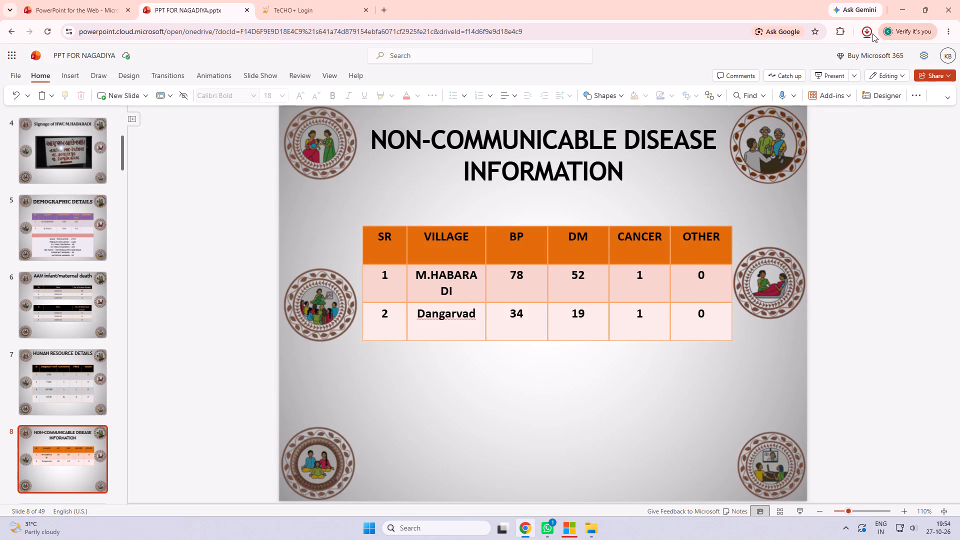
Open the downloaded PPT FOR NAGADIYA.pptx in desktop PowerPoint, accepting the Office license agreement and enabling editing.
{"action": "left_click", "coordinate": [870, 32]}
{"action": "left_click", "coordinate": [866, 32]}
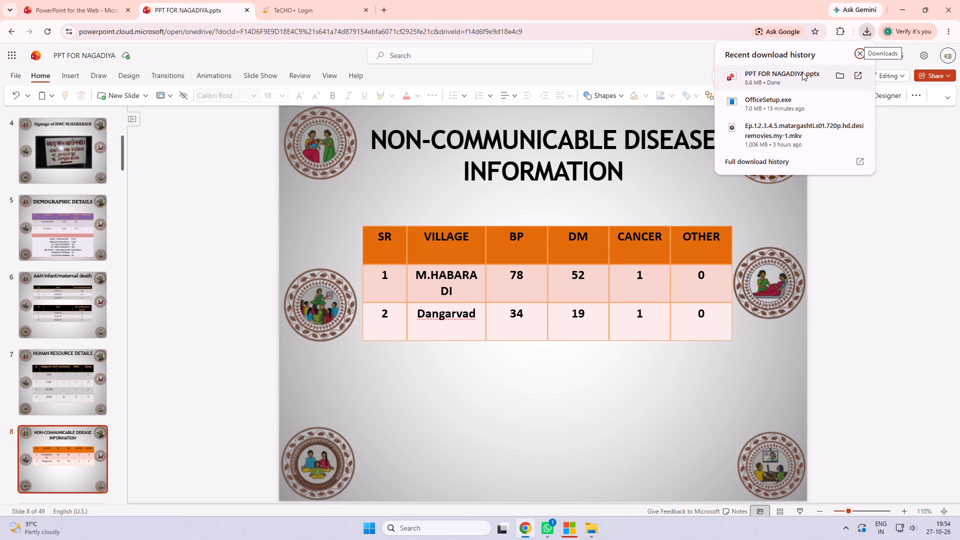
{"action": "left_click", "coordinate": [801, 73]}
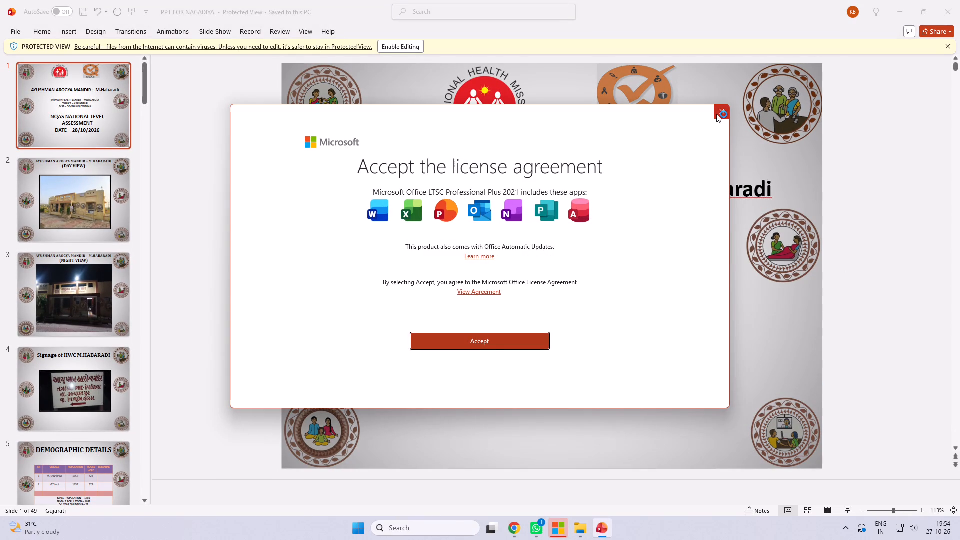
{"action": "left_click_drag", "start_coordinate": [716, 114], "coordinate": [705, 202]}
{"action": "left_click", "coordinate": [508, 341]}
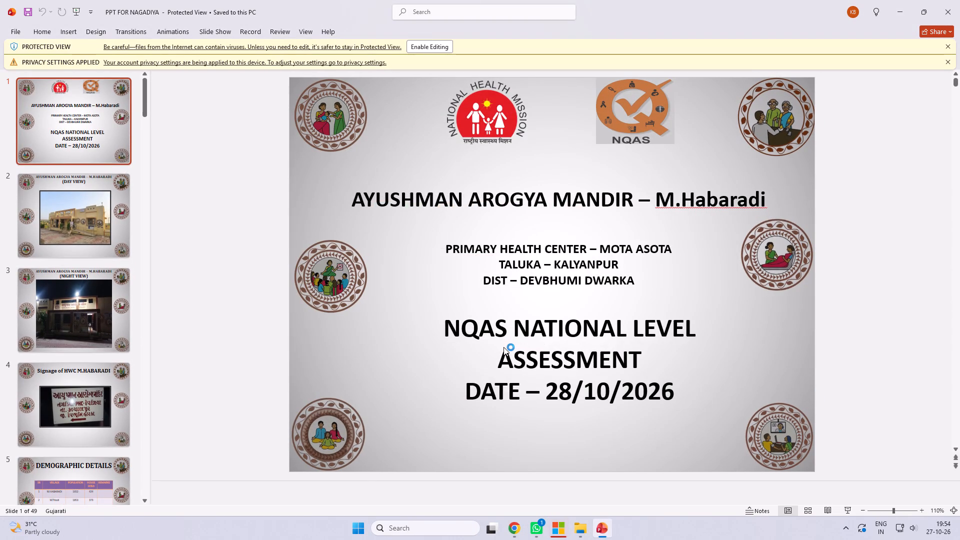
{"action": "left_click", "coordinate": [428, 45]}
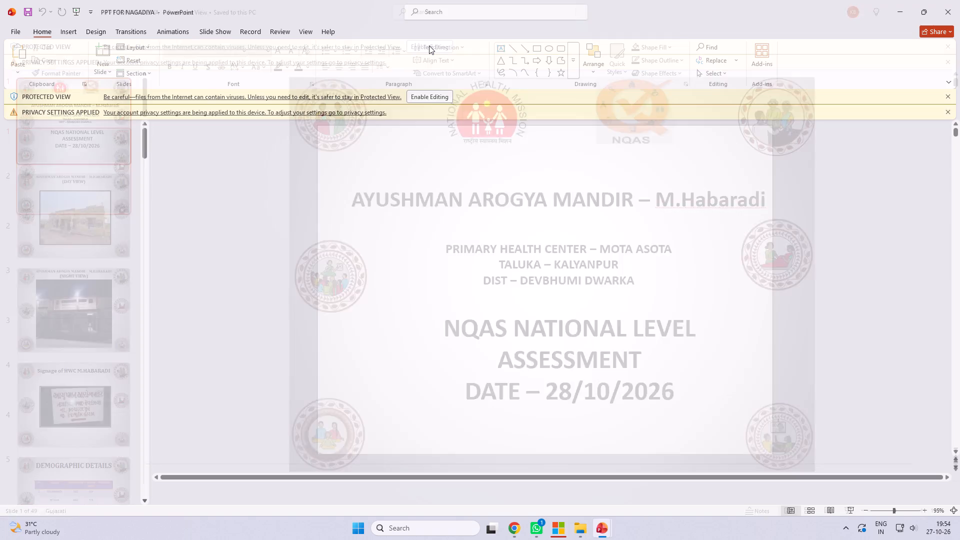
Look over the title, day view and night view slides of the downloaded copy and close desktop PowerPoint.
{"action": "scroll", "coordinate": [522, 211], "scroll_direction": "down", "scroll_amount": 1}
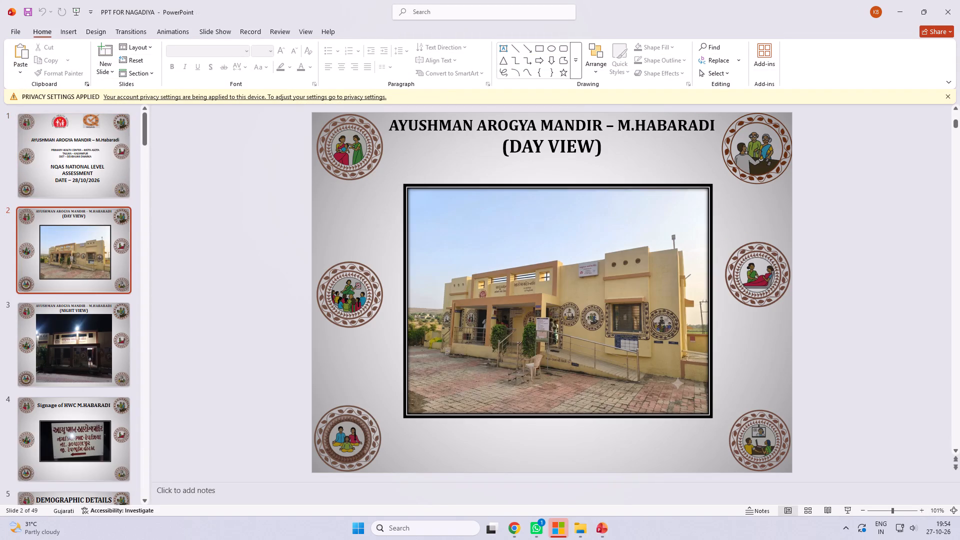
{"action": "scroll", "coordinate": [537, 242], "scroll_direction": "down", "scroll_amount": 1}
{"action": "left_click", "coordinate": [523, 251]}
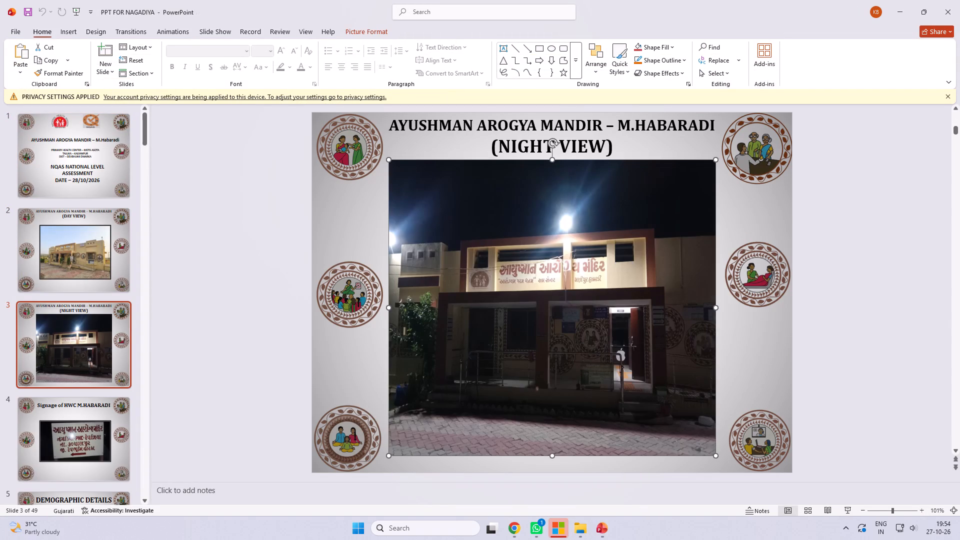
{"action": "scroll", "coordinate": [522, 254], "scroll_direction": "up", "scroll_amount": 3}
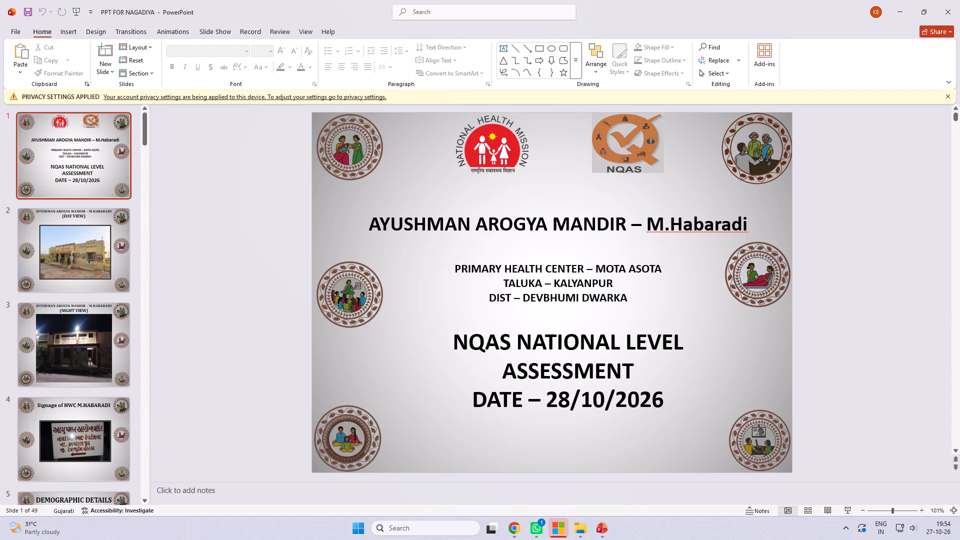
{"action": "scroll", "coordinate": [526, 262], "scroll_direction": "down", "scroll_amount": 1}
{"action": "scroll", "coordinate": [526, 262], "scroll_direction": "up", "scroll_amount": 1}
{"action": "left_click", "coordinate": [956, 15]}
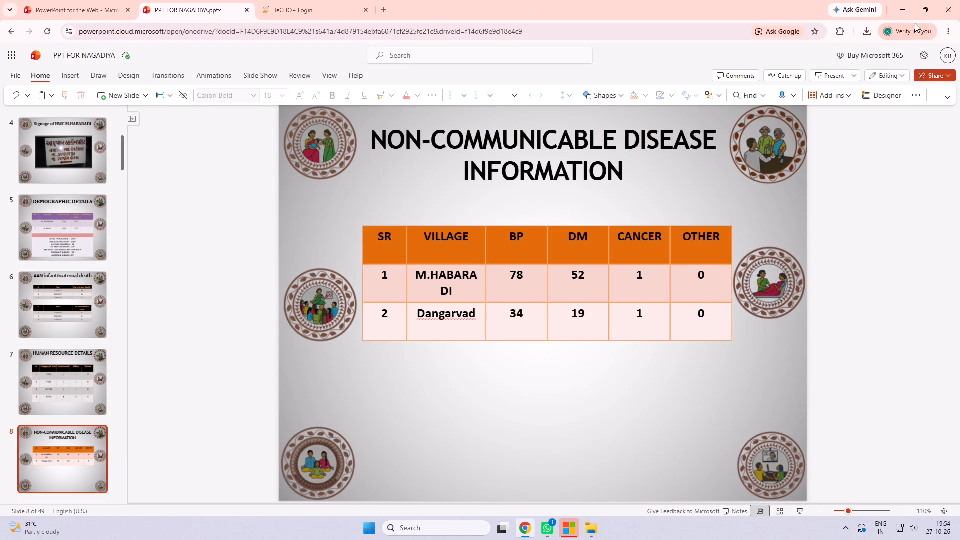
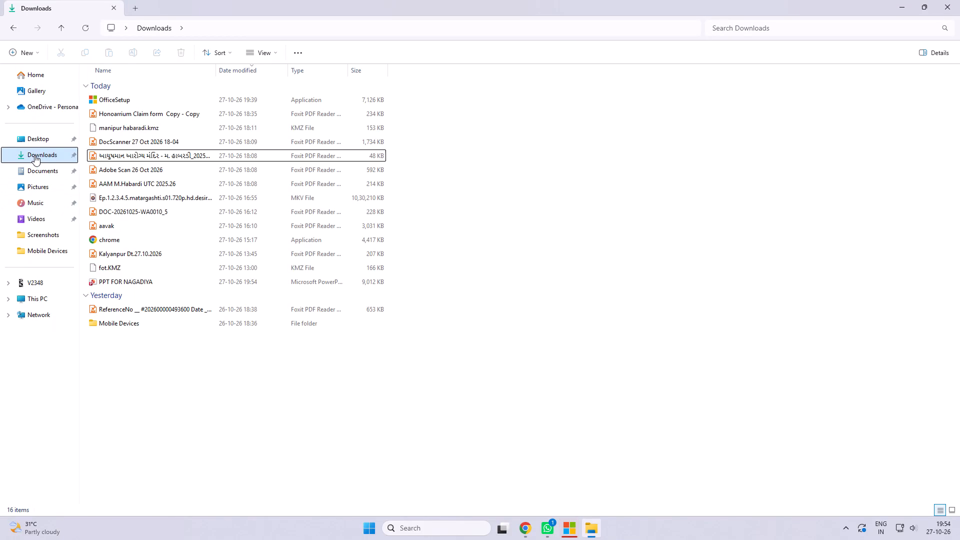
{"action": "left_click", "coordinate": [34, 155]}
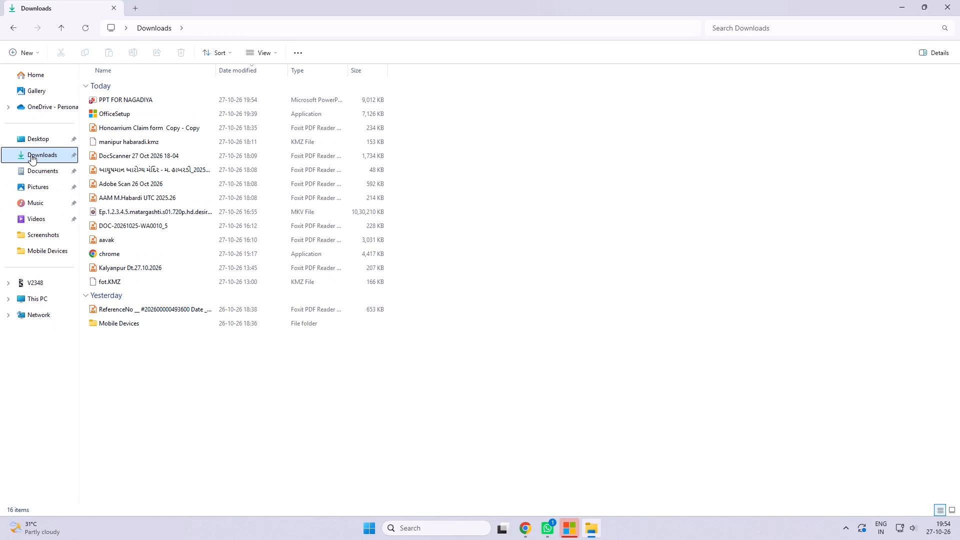
{"action": "left_click", "coordinate": [131, 99]}
{"action": "key", "text": "F2"}
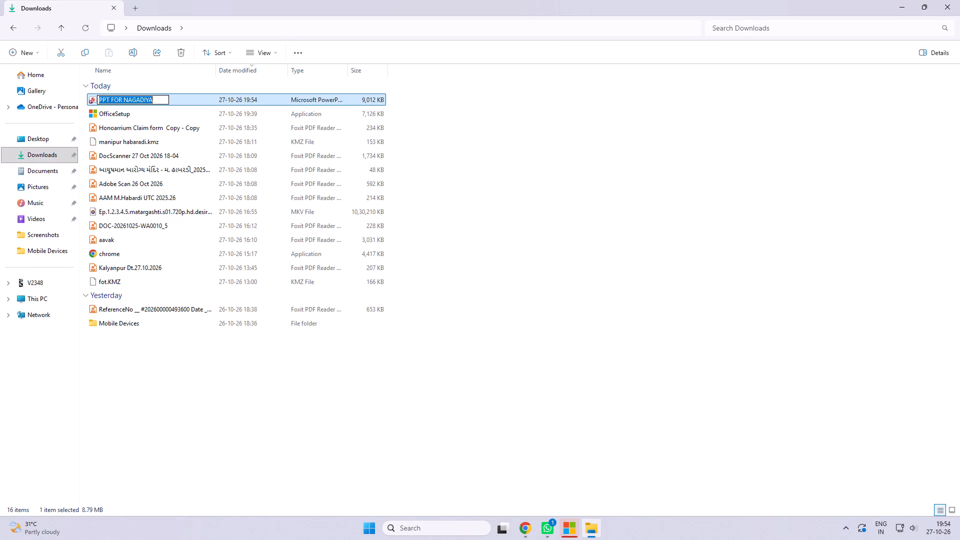
{"action": "left_click_drag", "start_coordinate": [150, 98], "coordinate": [122, 98]}
{"action": "key", "text": "space"}
{"action": "key", "text": "space"}
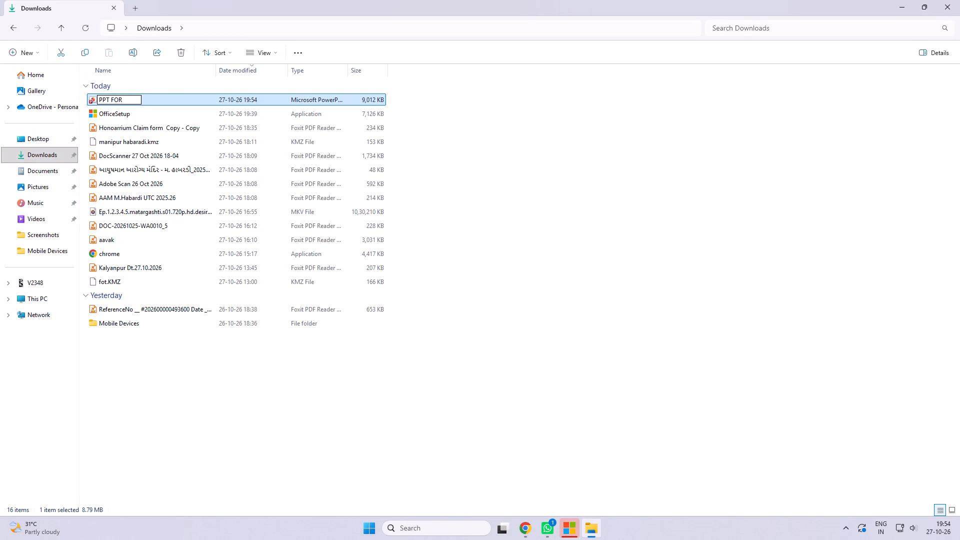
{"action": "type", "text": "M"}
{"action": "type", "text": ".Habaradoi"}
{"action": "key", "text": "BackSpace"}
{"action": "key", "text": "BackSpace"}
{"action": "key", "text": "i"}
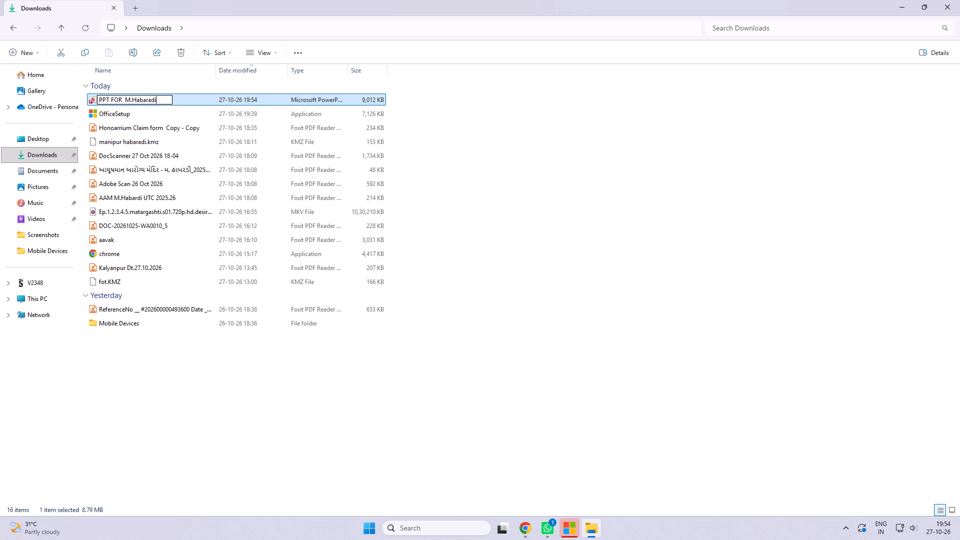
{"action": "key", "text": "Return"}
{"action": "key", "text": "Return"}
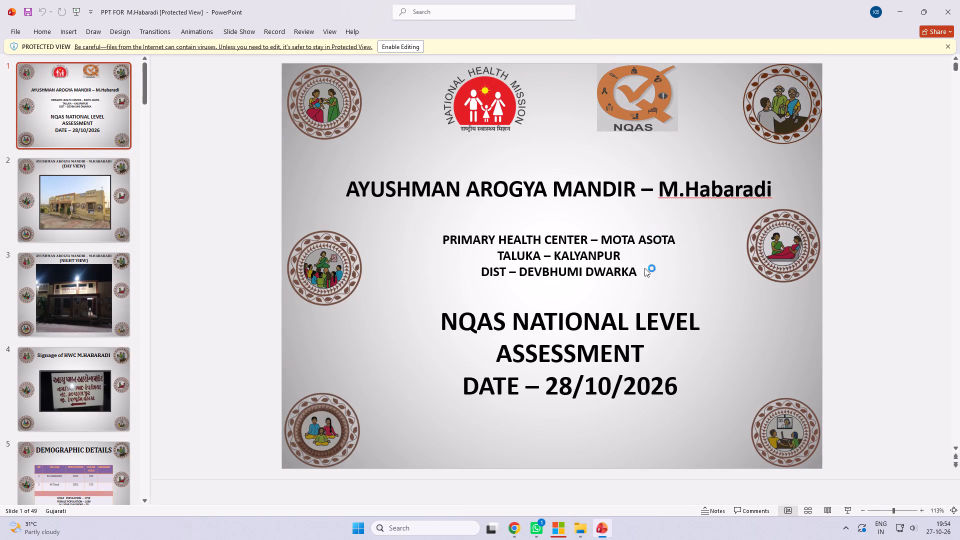
{"action": "left_click", "coordinate": [589, 335]}
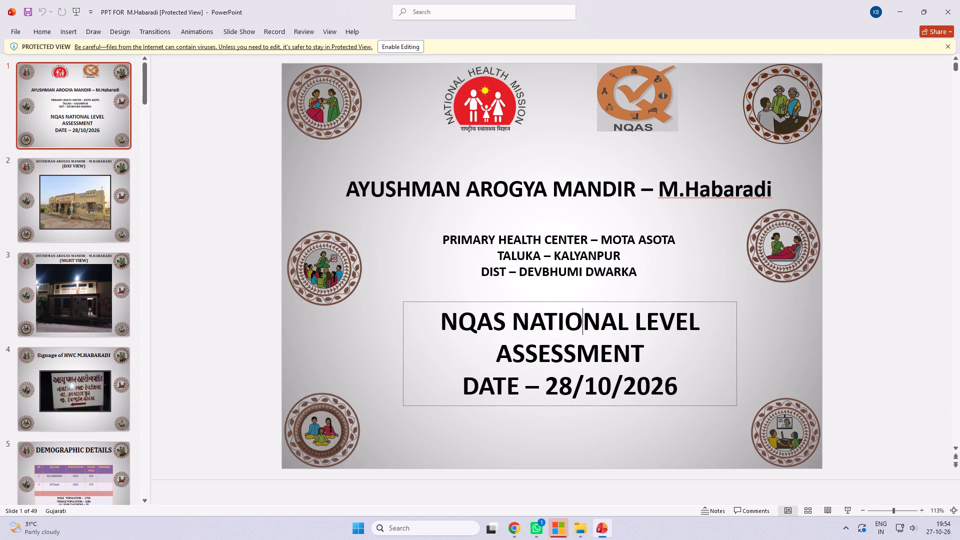
{"action": "left_click", "coordinate": [668, 279]}
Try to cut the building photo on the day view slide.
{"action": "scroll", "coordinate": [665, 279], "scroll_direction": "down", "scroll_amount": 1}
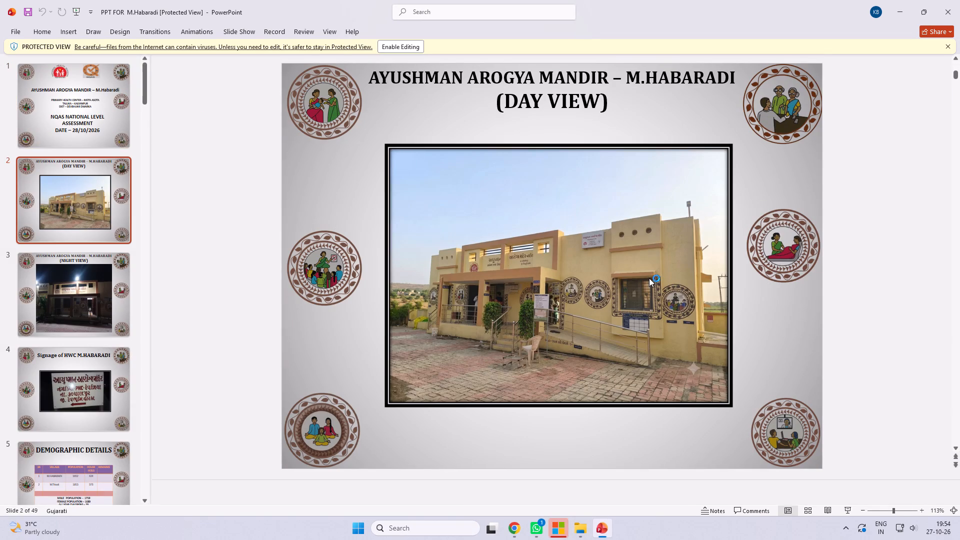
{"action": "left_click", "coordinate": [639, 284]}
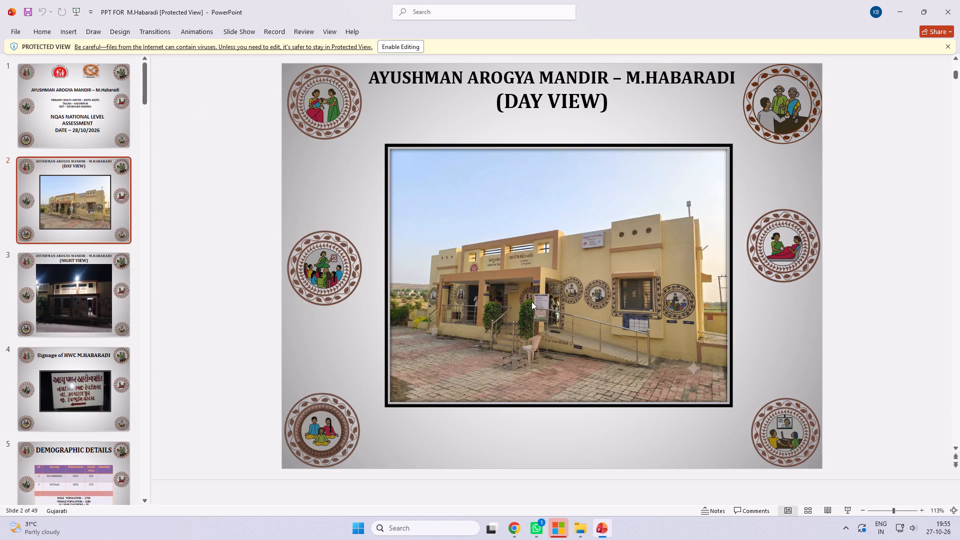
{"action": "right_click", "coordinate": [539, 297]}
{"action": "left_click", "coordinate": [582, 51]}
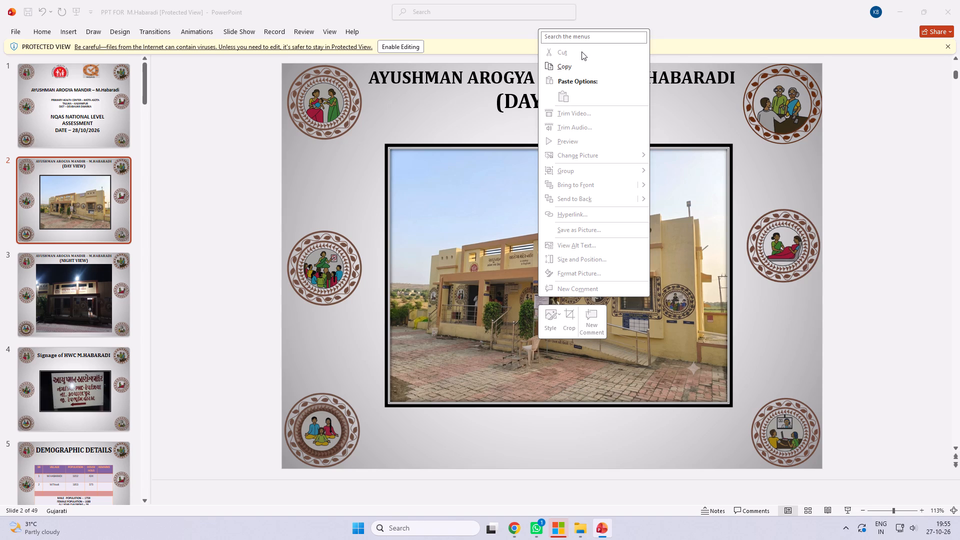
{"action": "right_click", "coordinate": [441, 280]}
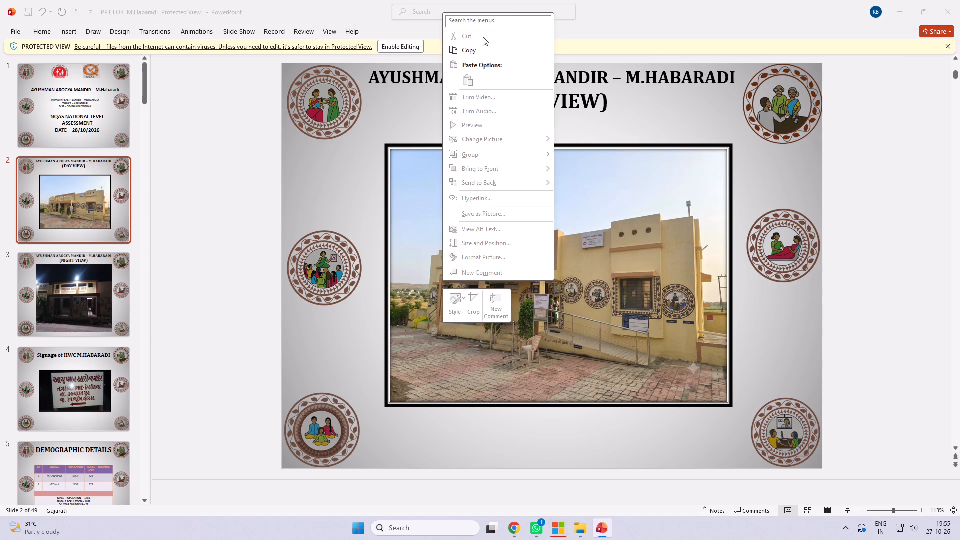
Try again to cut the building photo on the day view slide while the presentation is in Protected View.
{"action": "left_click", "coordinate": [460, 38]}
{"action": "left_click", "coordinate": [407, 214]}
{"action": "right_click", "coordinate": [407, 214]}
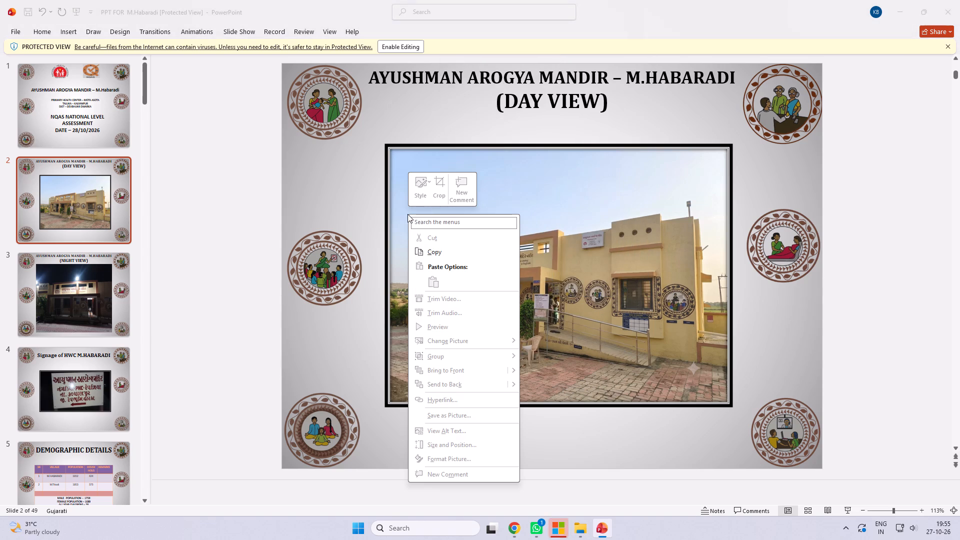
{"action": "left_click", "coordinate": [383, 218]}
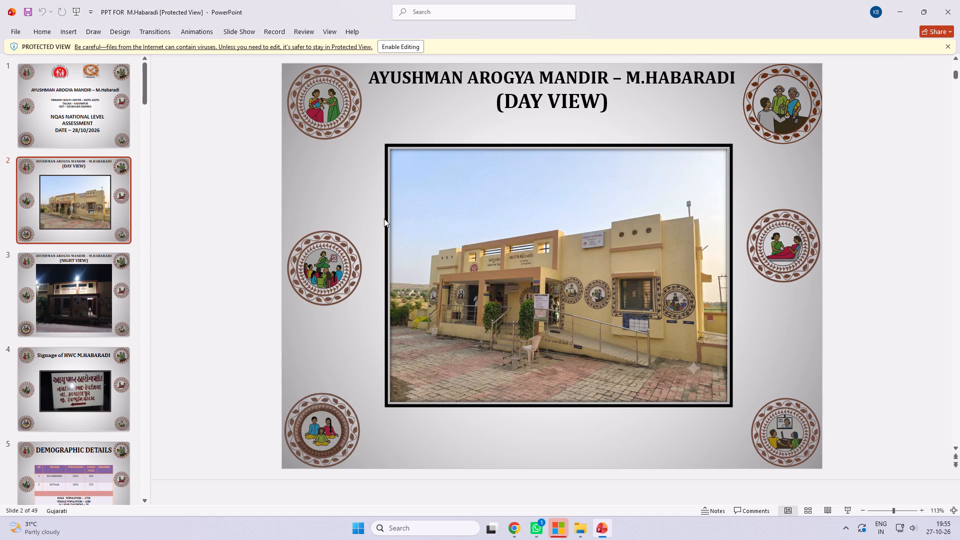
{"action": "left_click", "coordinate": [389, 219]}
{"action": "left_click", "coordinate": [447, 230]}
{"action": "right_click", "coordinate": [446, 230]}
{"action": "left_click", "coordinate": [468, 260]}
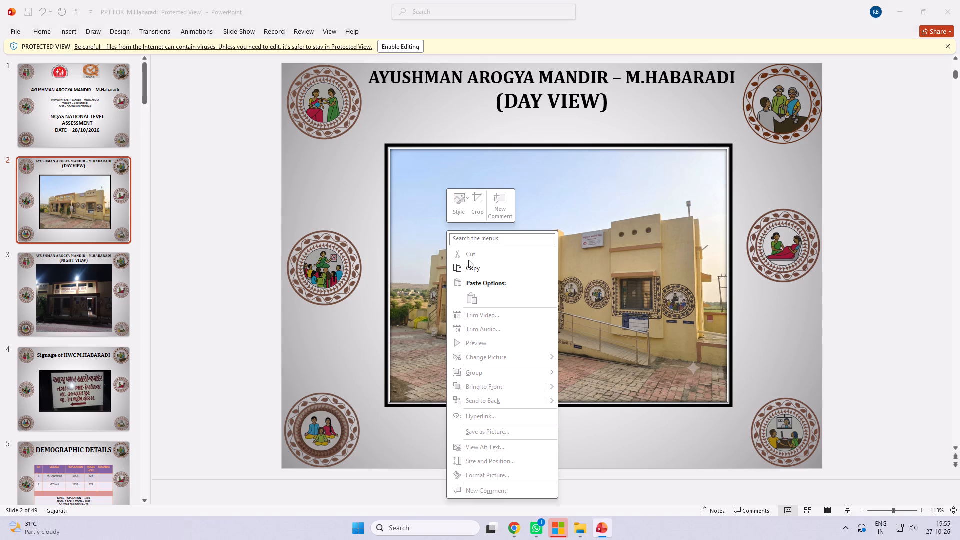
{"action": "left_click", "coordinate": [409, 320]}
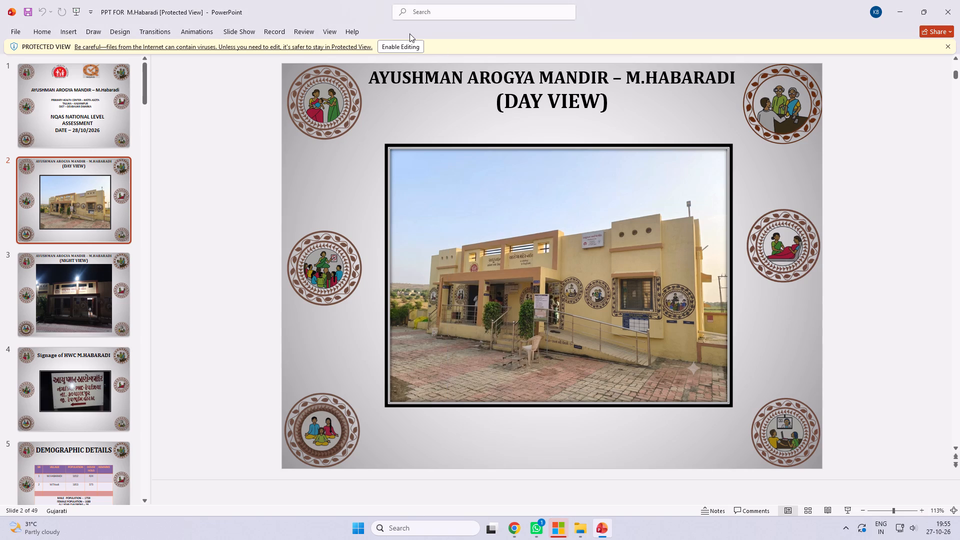
{"action": "left_click", "coordinate": [402, 45]}
{"action": "right_click", "coordinate": [449, 218]}
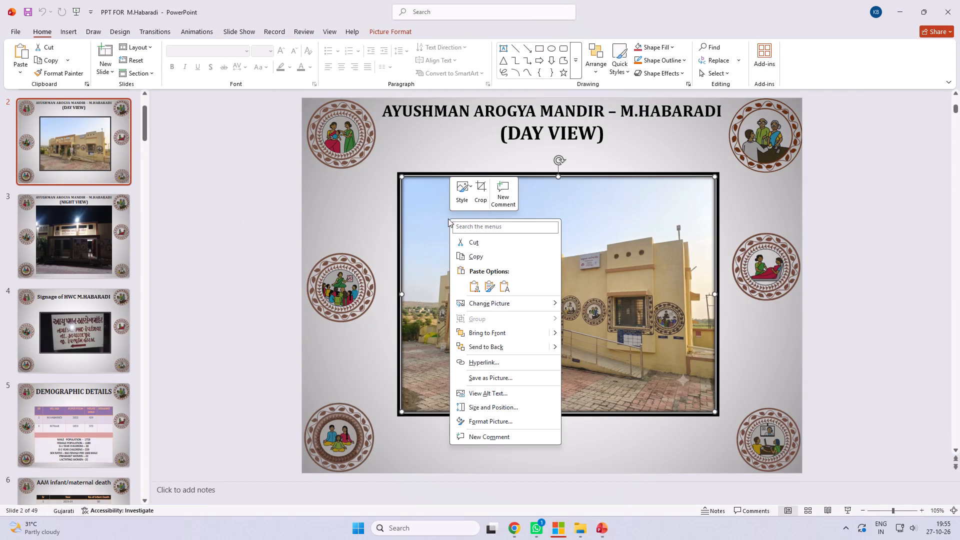
{"action": "left_click", "coordinate": [474, 242]}
{"action": "left_click", "coordinate": [474, 242]}
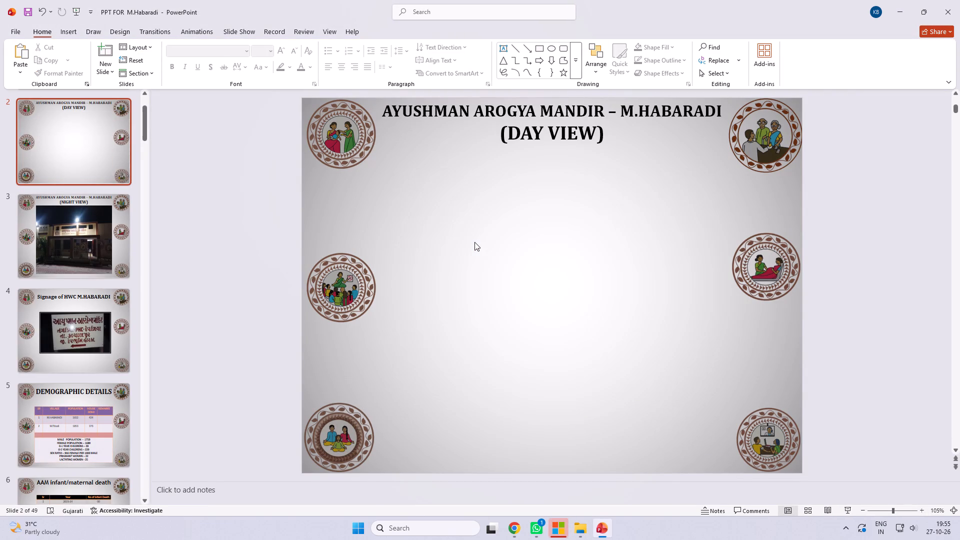
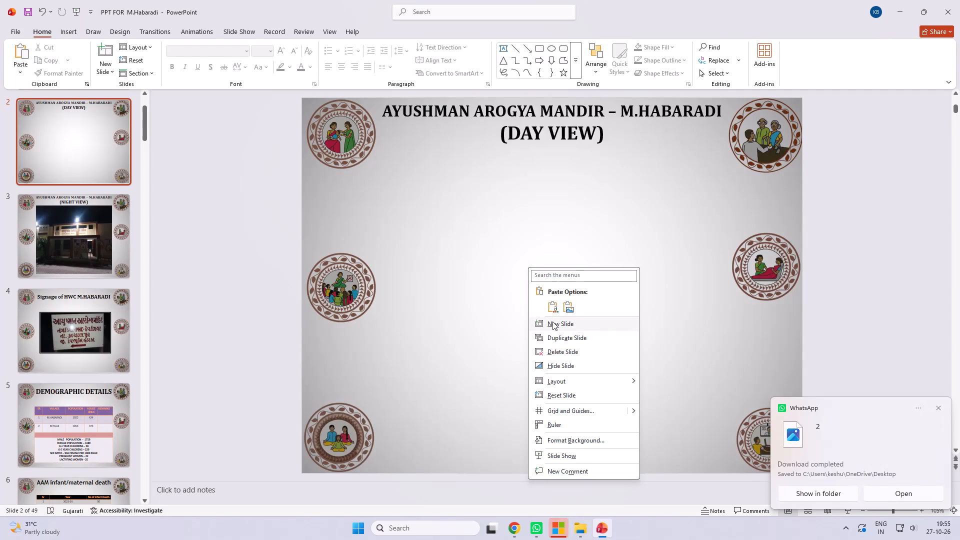
Paste the building photo into the empty area below the heading on the day view slide.
{"action": "left_click", "coordinate": [508, 297]}
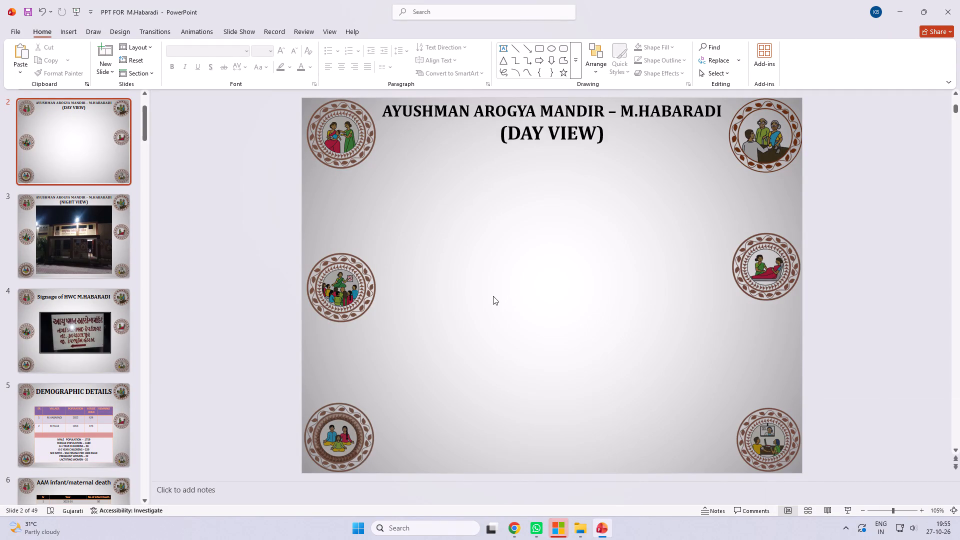
{"action": "right_click", "coordinate": [468, 290]}
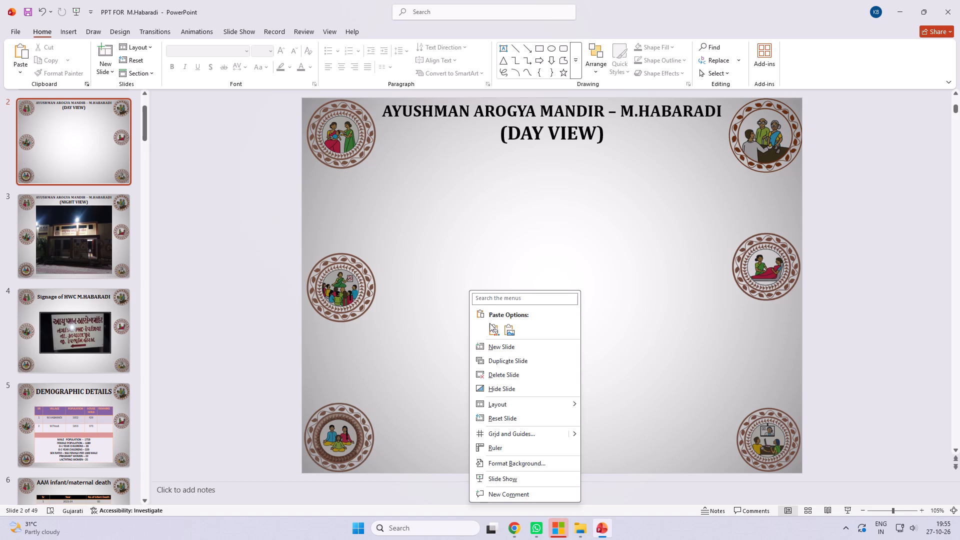
Insert the daytime building photo, picture 2 from the Desktop folder, on the day view slide.
{"action": "left_click", "coordinate": [62, 32]}
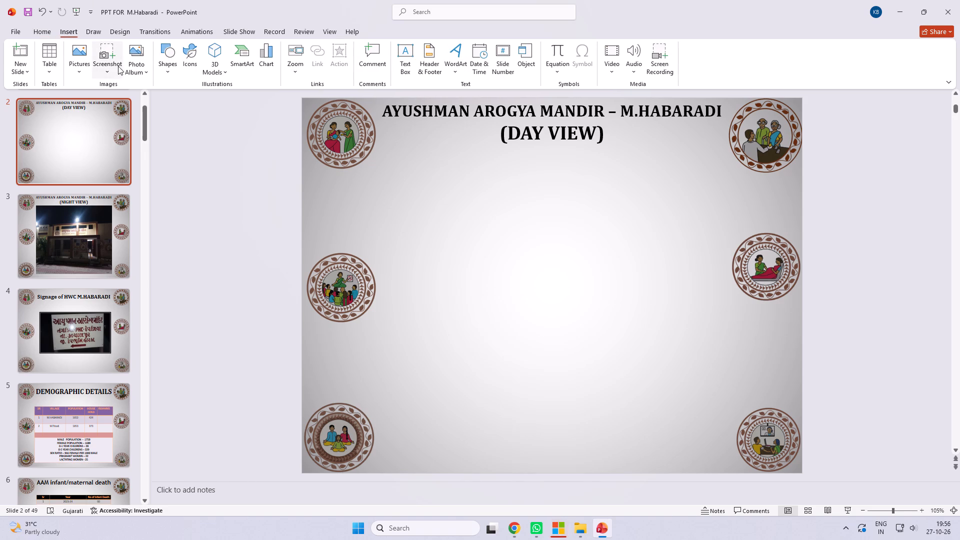
{"action": "left_click", "coordinate": [81, 54]}
{"action": "left_click", "coordinate": [103, 101]}
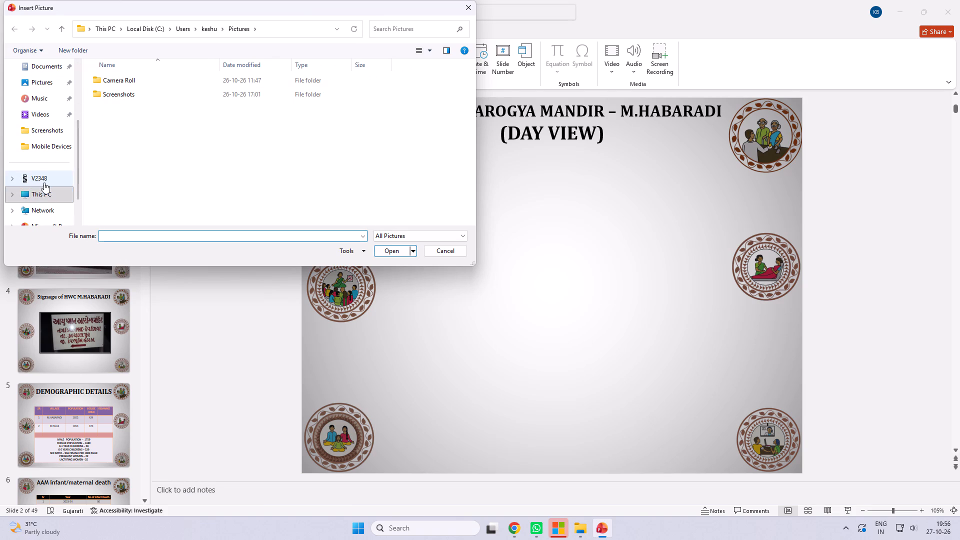
{"action": "left_click", "coordinate": [48, 211]}
{"action": "scroll", "coordinate": [27, 93], "scroll_direction": "up", "scroll_amount": 2}
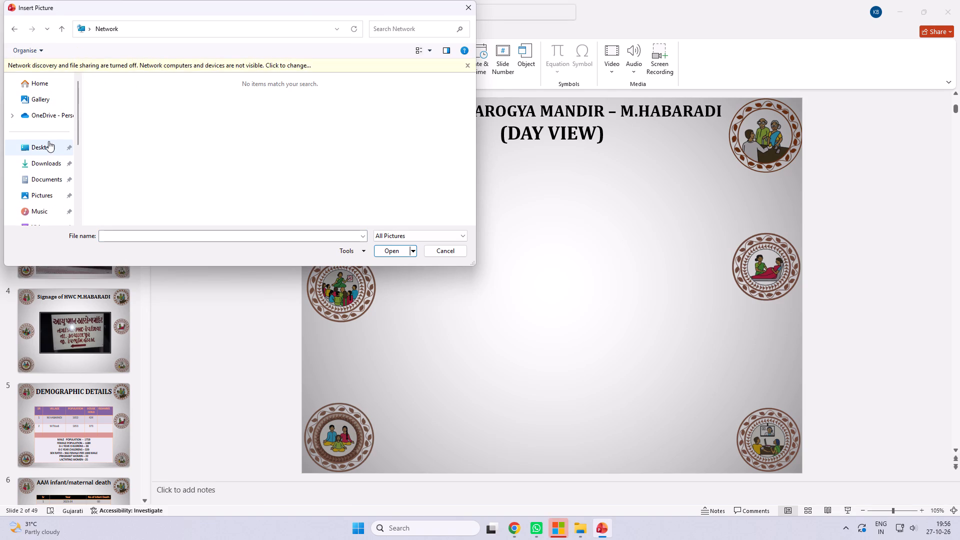
{"action": "left_click", "coordinate": [48, 141]}
{"action": "left_click", "coordinate": [183, 102]}
{"action": "left_click", "coordinate": [384, 251]}
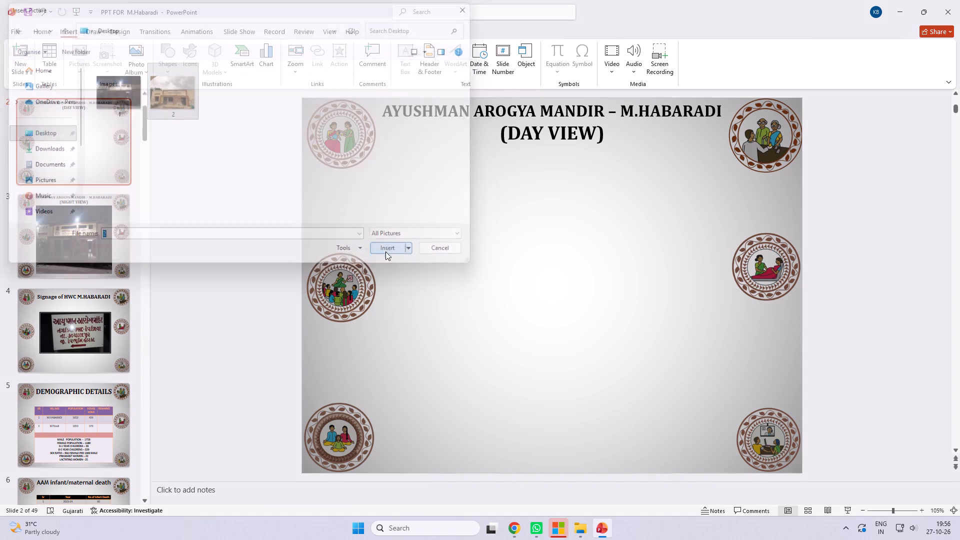
Resize the day view photo to about 17.78 cm wide by 15.24 cm high, fitting it below the title and between the side emblems.
{"action": "left_click_drag", "start_coordinate": [303, 284], "coordinate": [363, 285]}
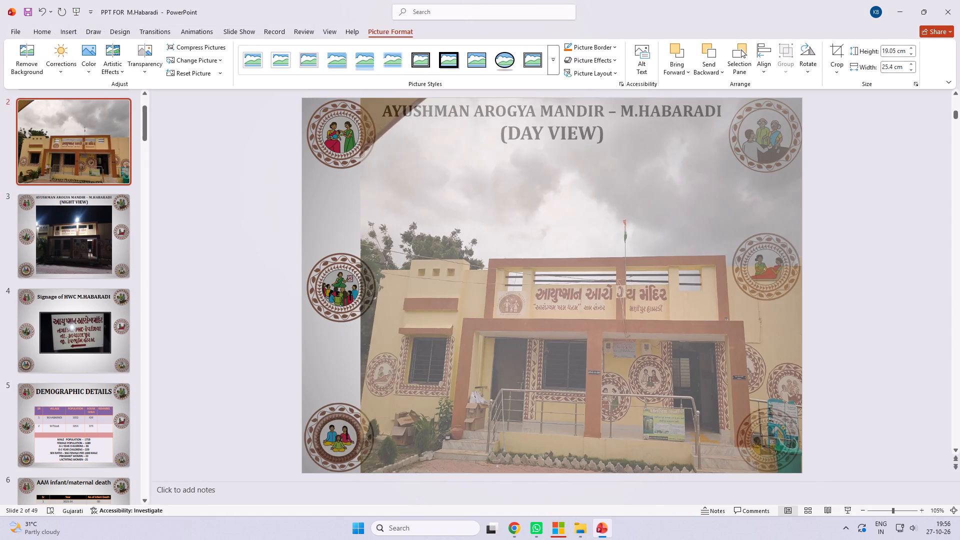
{"action": "left_click_drag", "start_coordinate": [363, 285], "coordinate": [381, 286]}
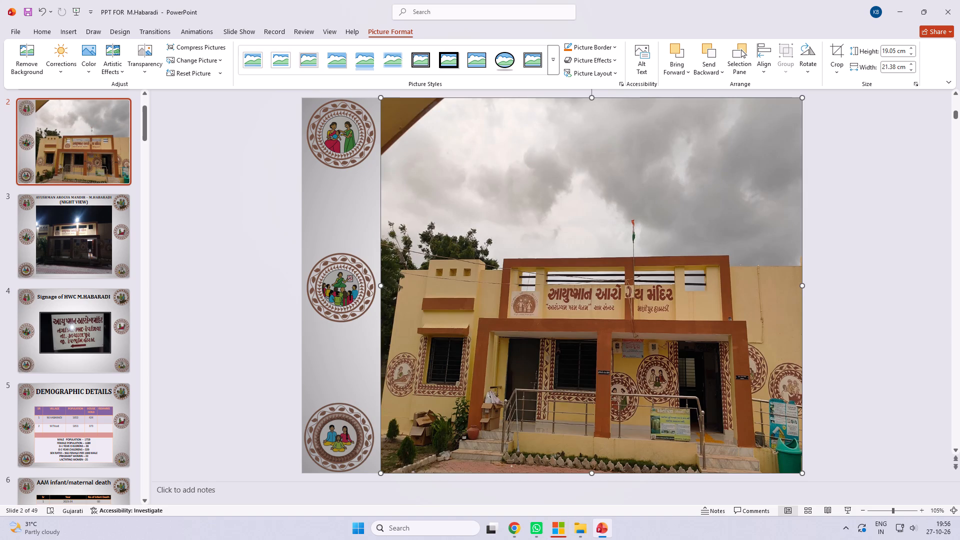
{"action": "left_click_drag", "start_coordinate": [802, 285], "coordinate": [737, 289]}
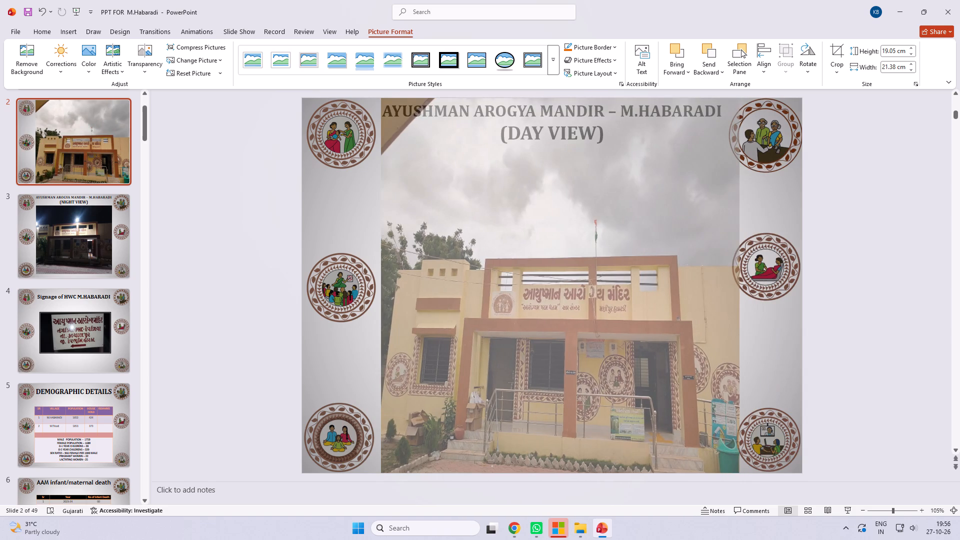
{"action": "left_click_drag", "start_coordinate": [737, 289], "coordinate": [731, 289]}
{"action": "left_click_drag", "start_coordinate": [556, 97], "coordinate": [561, 146]}
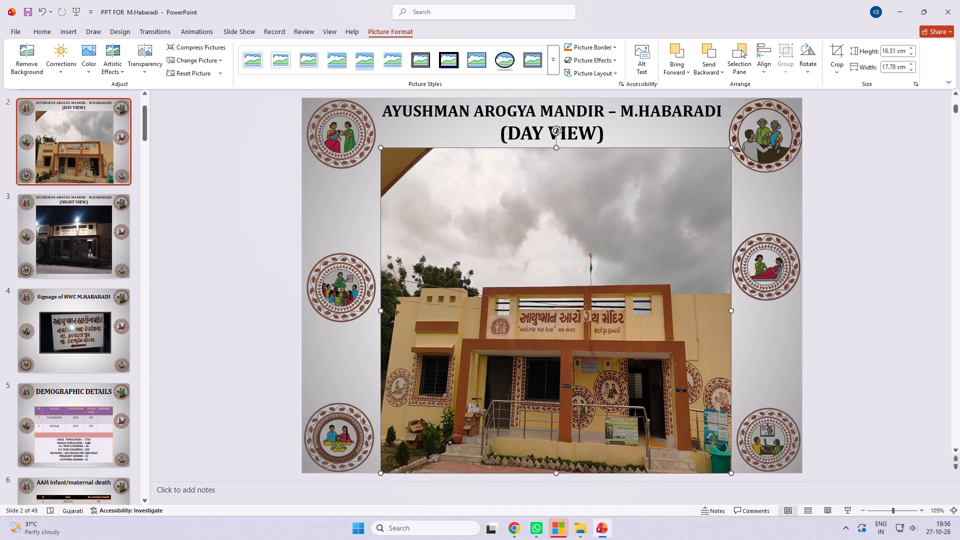
{"action": "left_click_drag", "start_coordinate": [555, 472], "coordinate": [554, 448]}
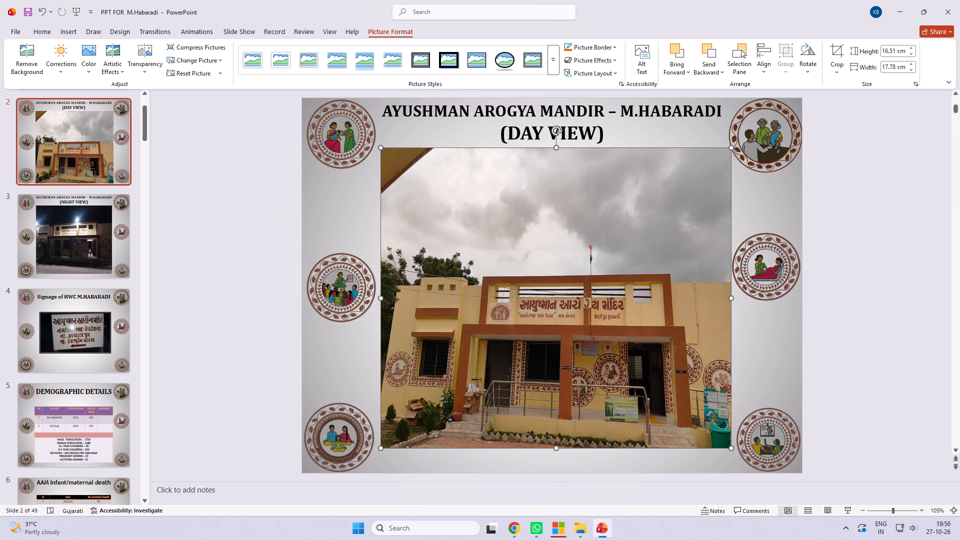
{"action": "left_click", "coordinate": [898, 228]}
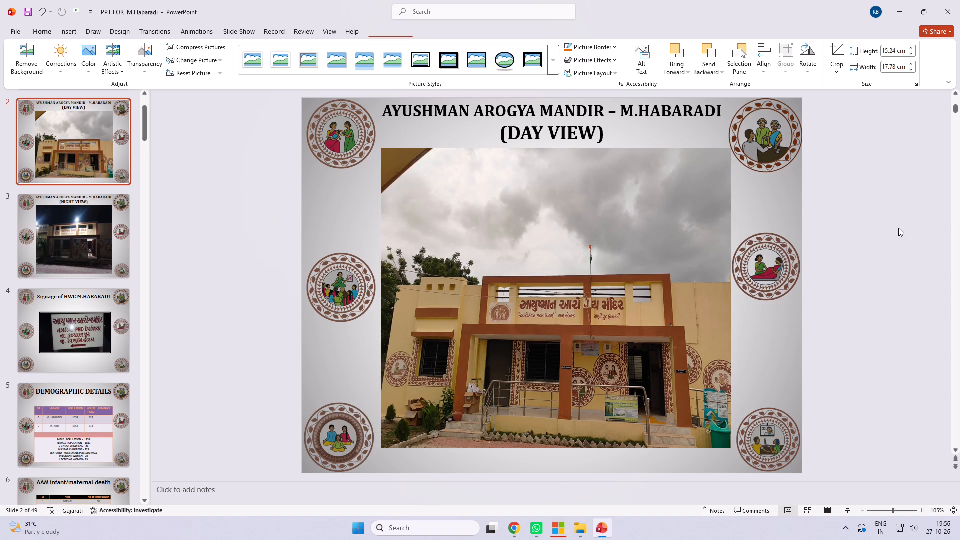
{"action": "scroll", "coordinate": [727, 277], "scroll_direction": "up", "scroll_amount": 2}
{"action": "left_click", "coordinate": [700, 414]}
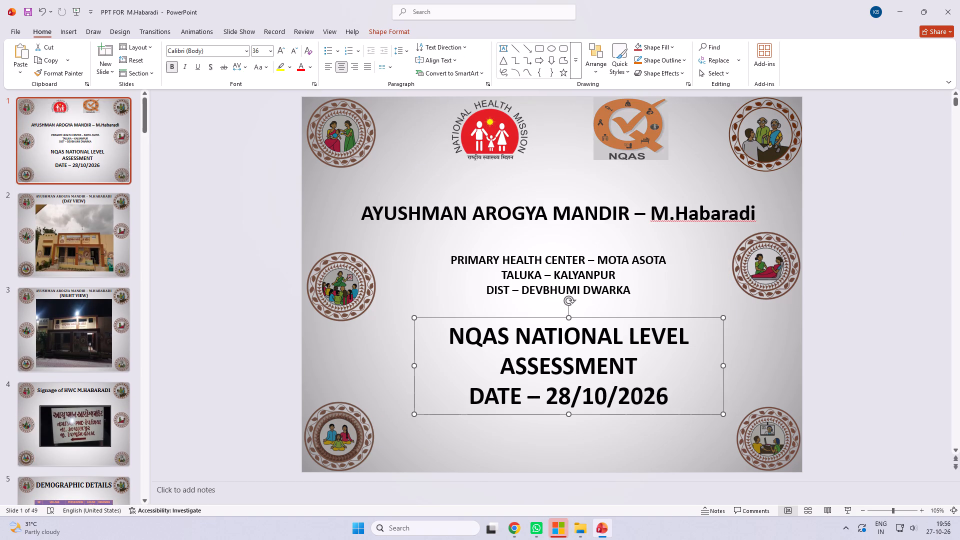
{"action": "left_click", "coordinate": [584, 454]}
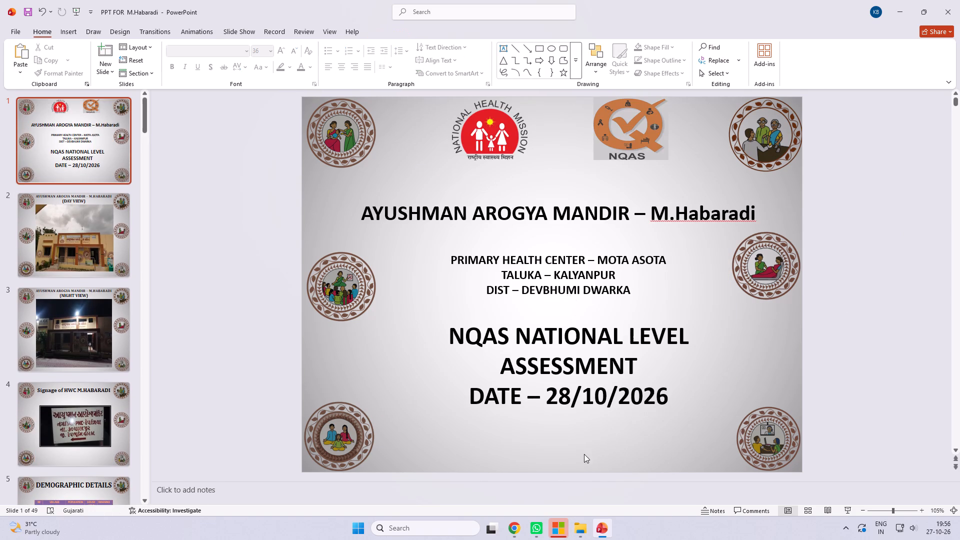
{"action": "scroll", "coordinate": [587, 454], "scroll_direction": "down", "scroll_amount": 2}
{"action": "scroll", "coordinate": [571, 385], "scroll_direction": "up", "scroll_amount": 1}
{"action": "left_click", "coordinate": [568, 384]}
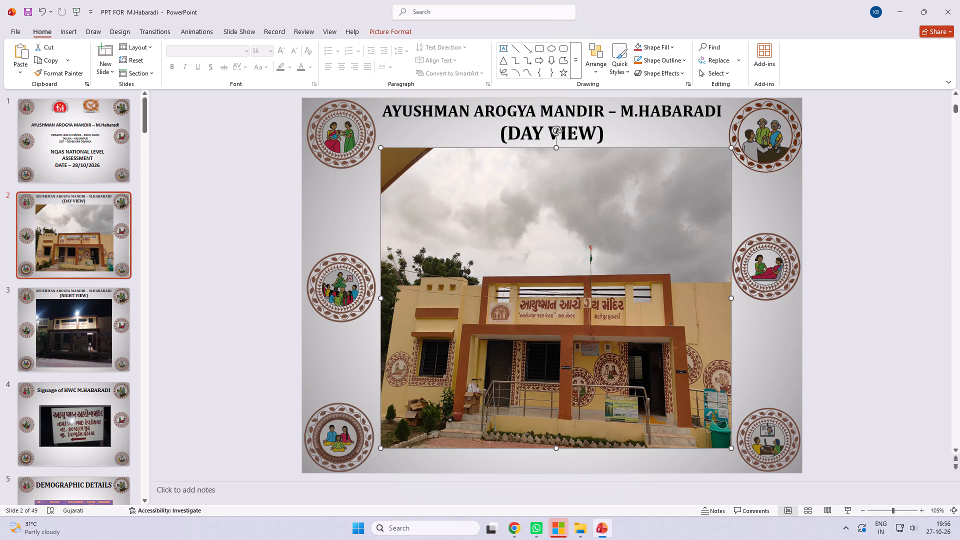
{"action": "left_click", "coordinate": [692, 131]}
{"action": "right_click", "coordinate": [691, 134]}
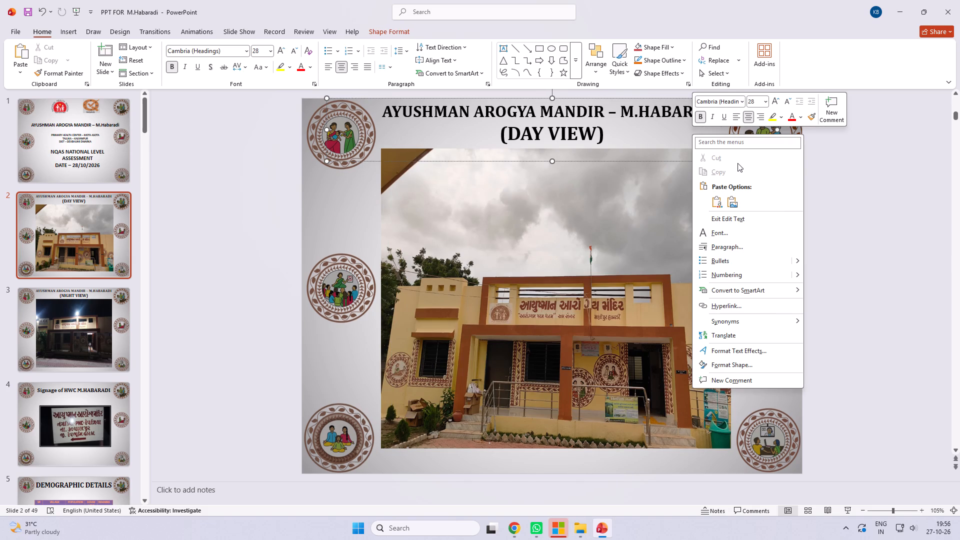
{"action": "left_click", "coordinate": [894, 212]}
Add a new title-and-content slide directly after the NQAS title slide.
{"action": "scroll", "coordinate": [774, 215], "scroll_direction": "up", "scroll_amount": 1}
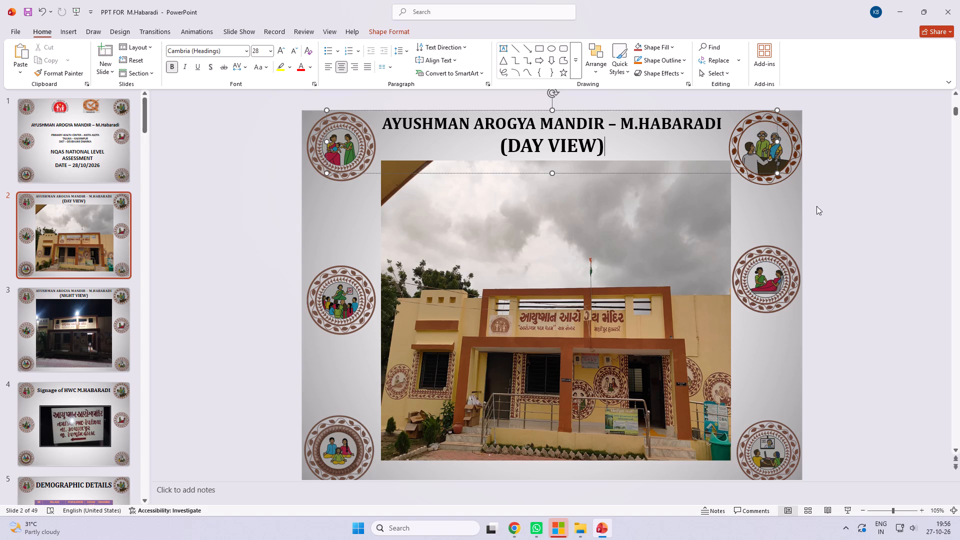
{"action": "left_click", "coordinate": [831, 207]}
{"action": "scroll", "coordinate": [821, 209], "scroll_direction": "up", "scroll_amount": 1}
{"action": "left_click", "coordinate": [693, 405]}
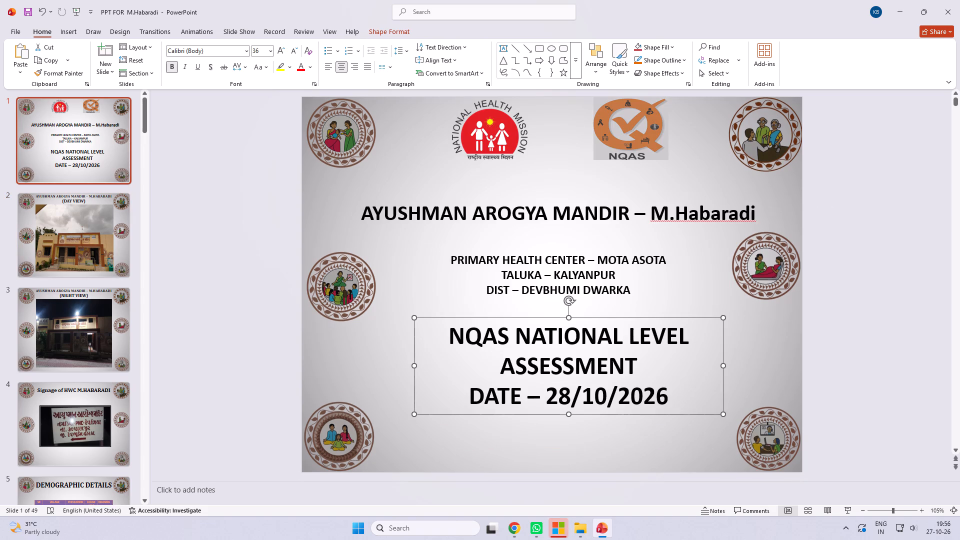
{"action": "left_click", "coordinate": [683, 440]}
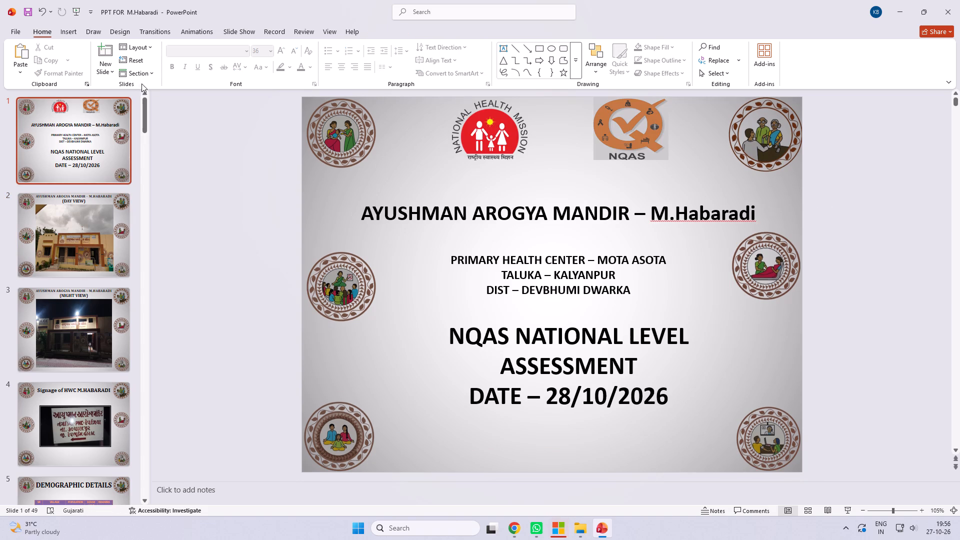
{"action": "left_click", "coordinate": [103, 52]}
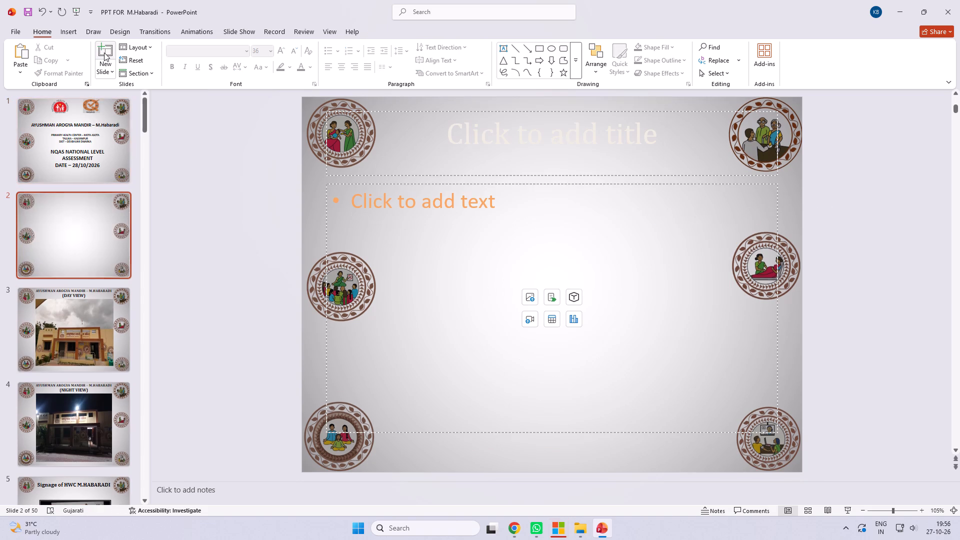
{"action": "left_click_drag", "start_coordinate": [587, 297], "coordinate": [592, 296]}
{"action": "scroll", "coordinate": [538, 244], "scroll_direction": "up", "scroll_amount": 2}
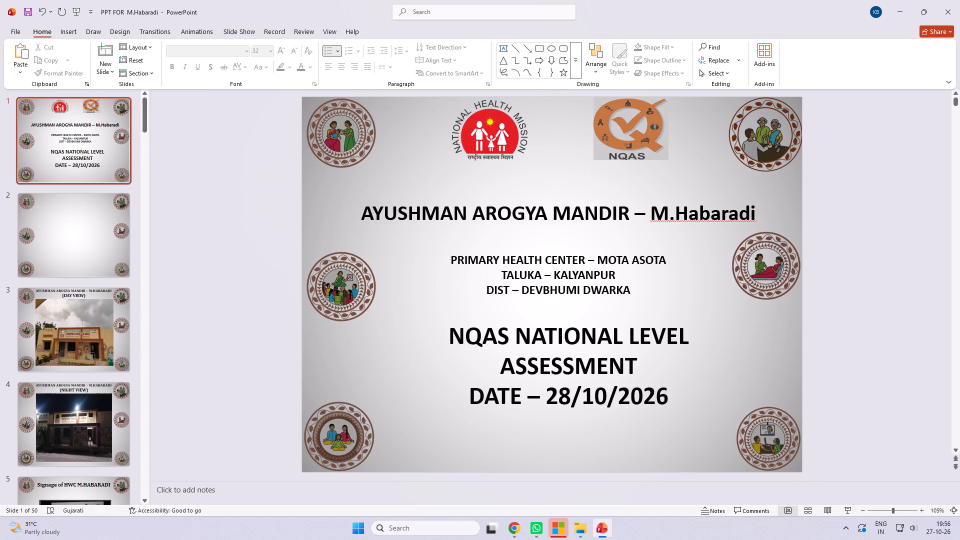
{"action": "scroll", "coordinate": [547, 248], "scroll_direction": "down", "scroll_amount": 1}
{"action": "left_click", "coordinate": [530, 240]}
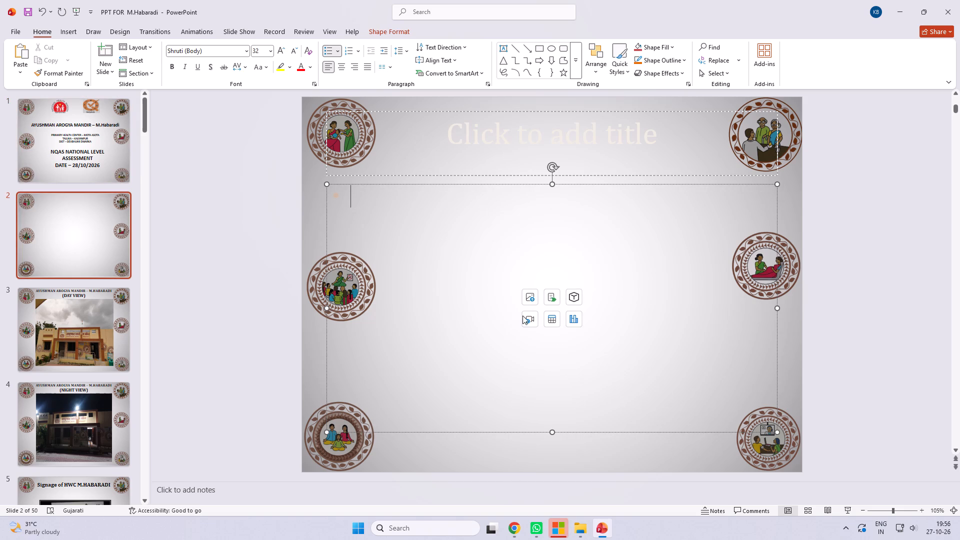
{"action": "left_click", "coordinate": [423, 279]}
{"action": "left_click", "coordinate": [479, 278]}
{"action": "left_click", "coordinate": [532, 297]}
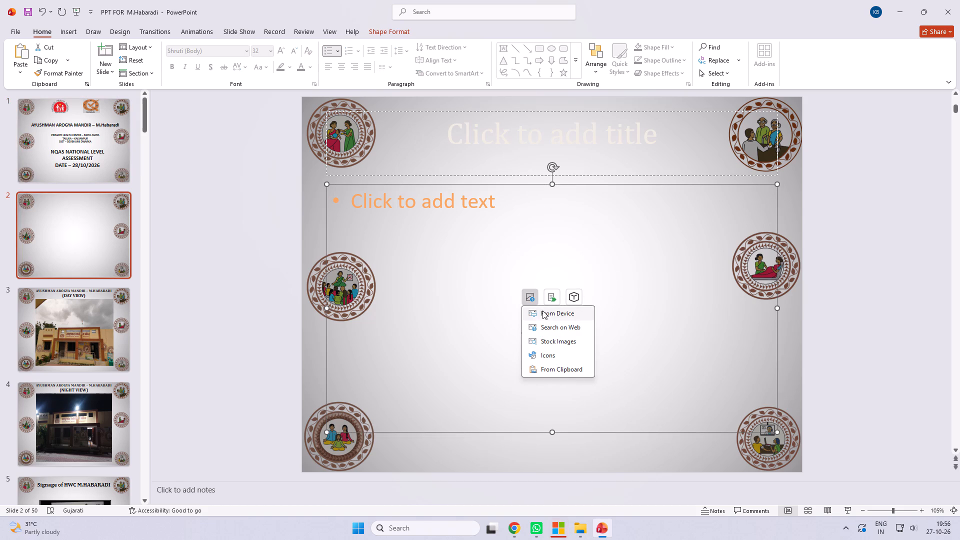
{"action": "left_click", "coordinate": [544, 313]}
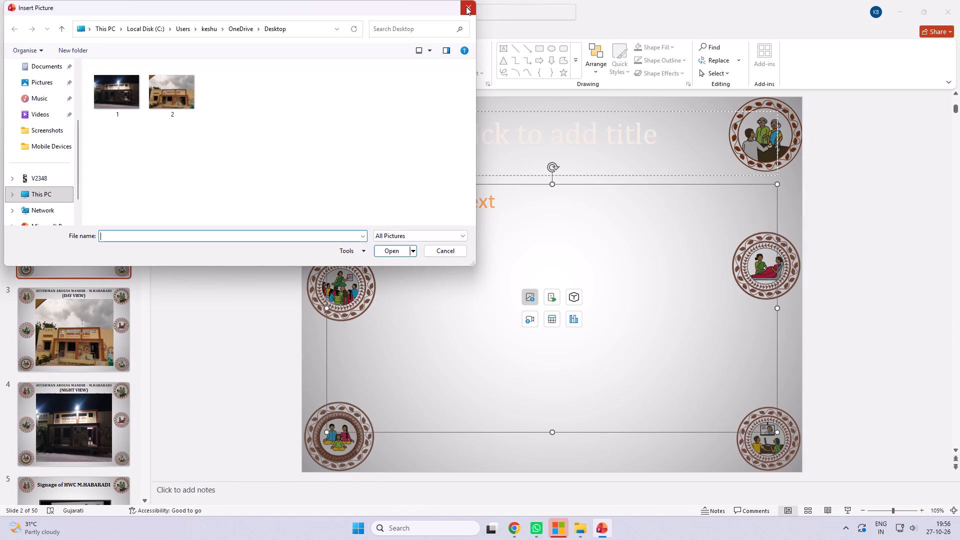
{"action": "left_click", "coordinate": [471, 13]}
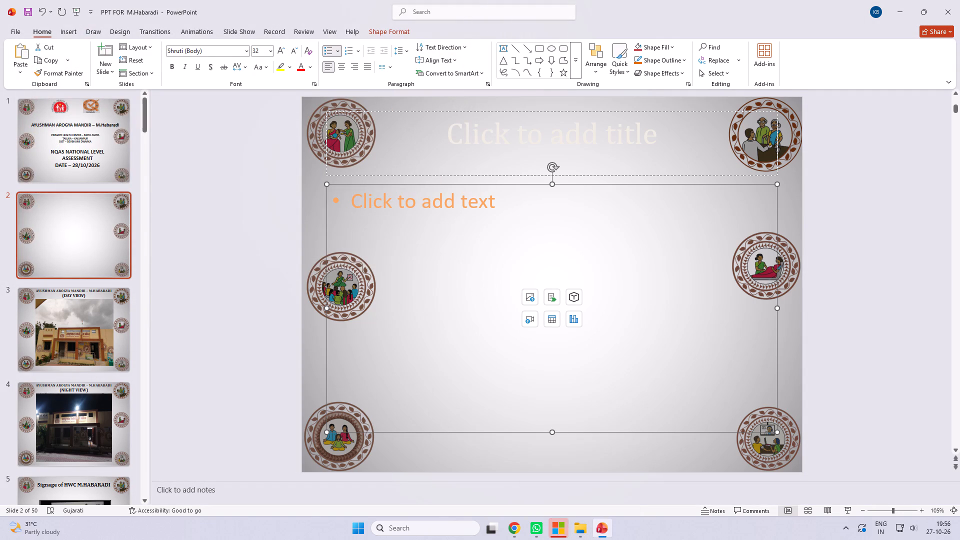
Review the night view, signage, demographic details, infant/maternal death and human resource slides for content that needs adapting to M.Habaradi.
{"action": "scroll", "coordinate": [628, 290], "scroll_direction": "down", "scroll_amount": 2}
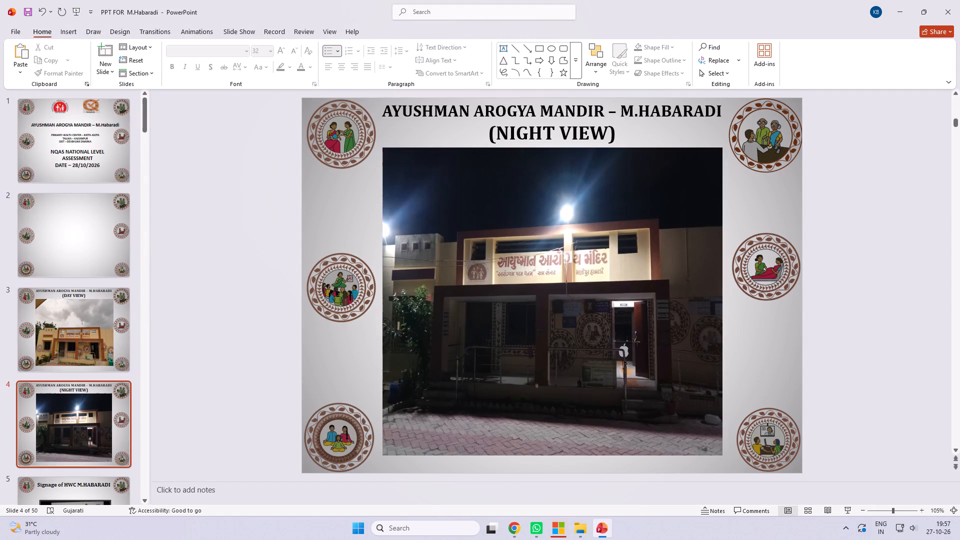
{"action": "scroll", "coordinate": [629, 290], "scroll_direction": "down", "scroll_amount": 1}
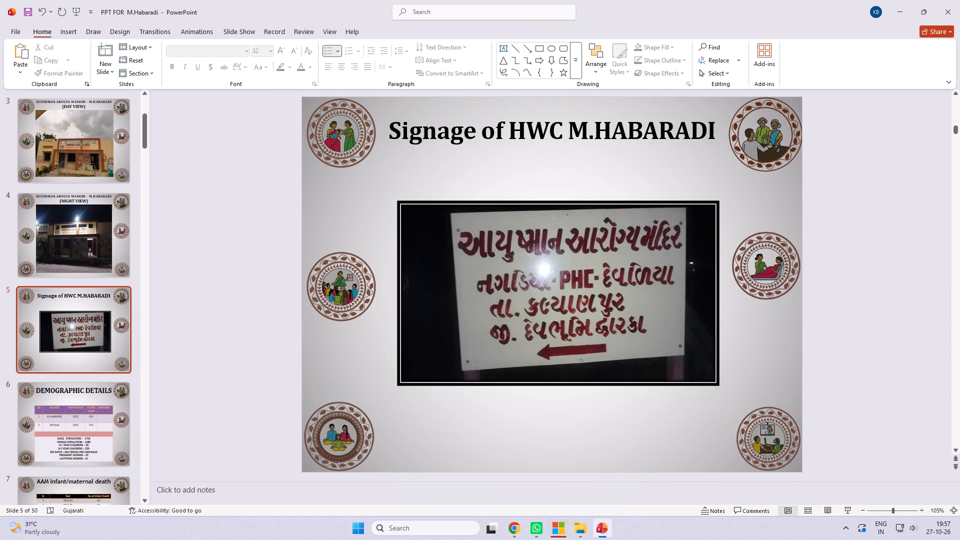
{"action": "left_click", "coordinate": [583, 260]}
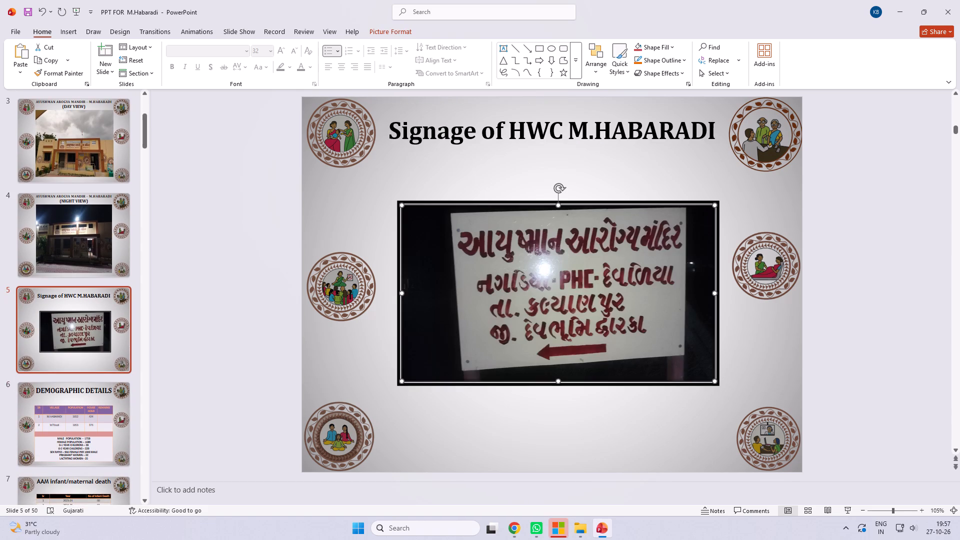
{"action": "left_click", "coordinate": [583, 260]}
{"action": "right_click", "coordinate": [583, 260]}
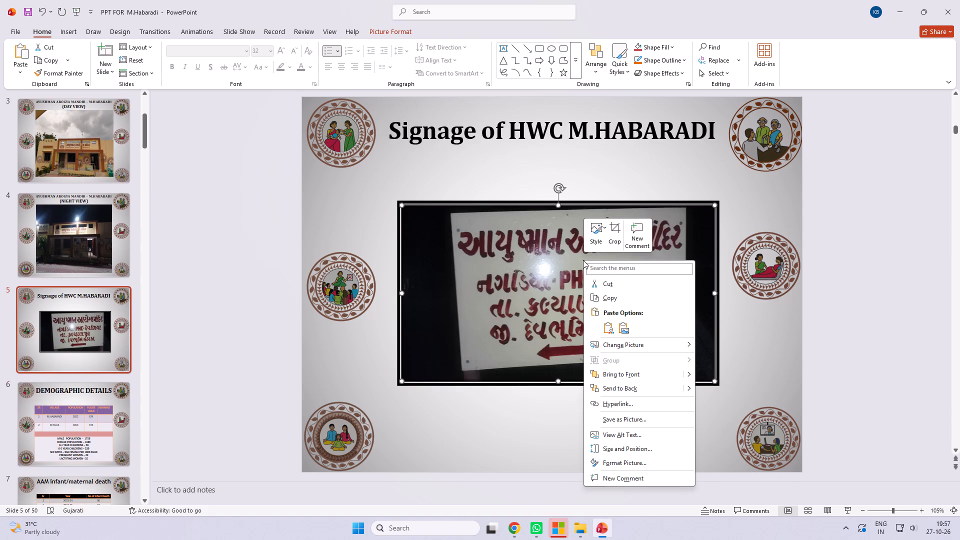
{"action": "left_click", "coordinate": [500, 404]}
{"action": "scroll", "coordinate": [500, 404], "scroll_direction": "down", "scroll_amount": 2}
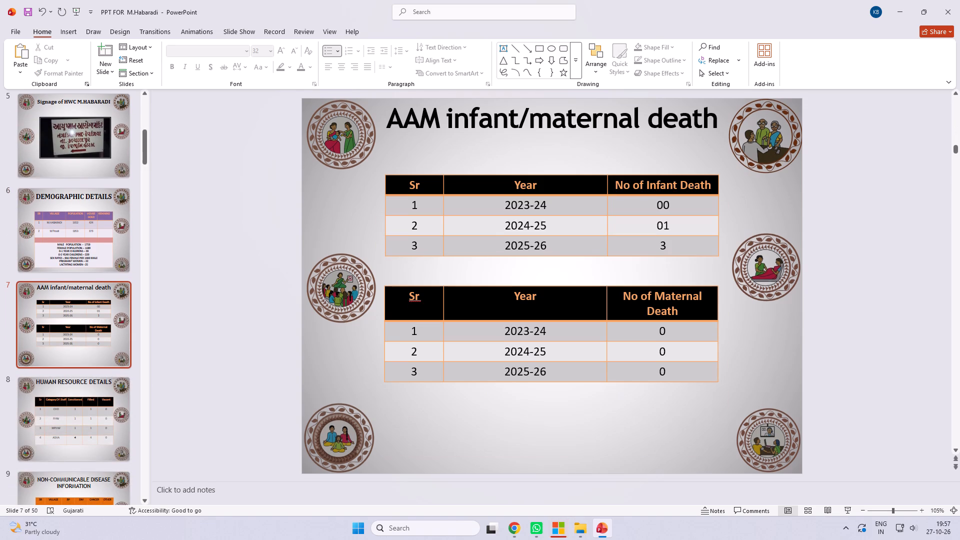
{"action": "scroll", "coordinate": [500, 404], "scroll_direction": "up", "scroll_amount": 2}
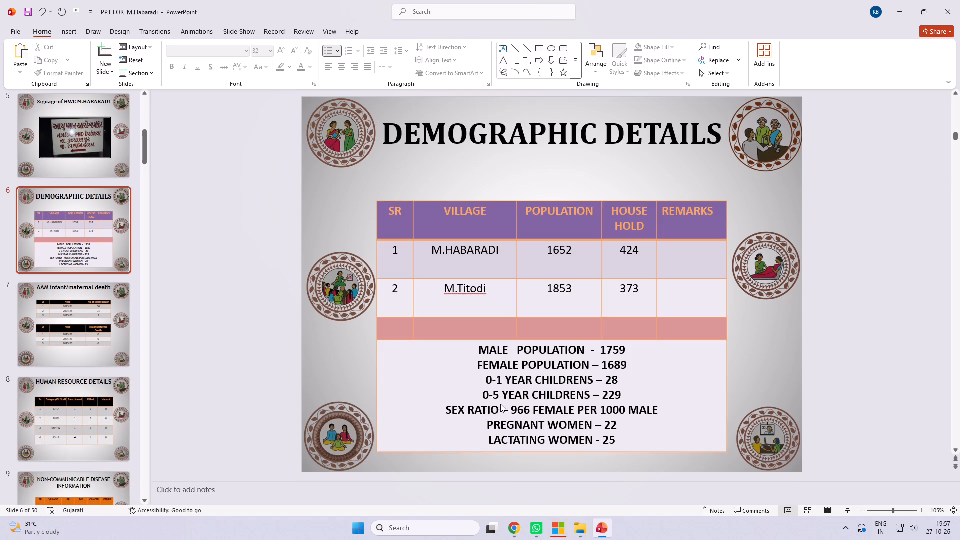
{"action": "scroll", "coordinate": [485, 329], "scroll_direction": "down", "scroll_amount": 1}
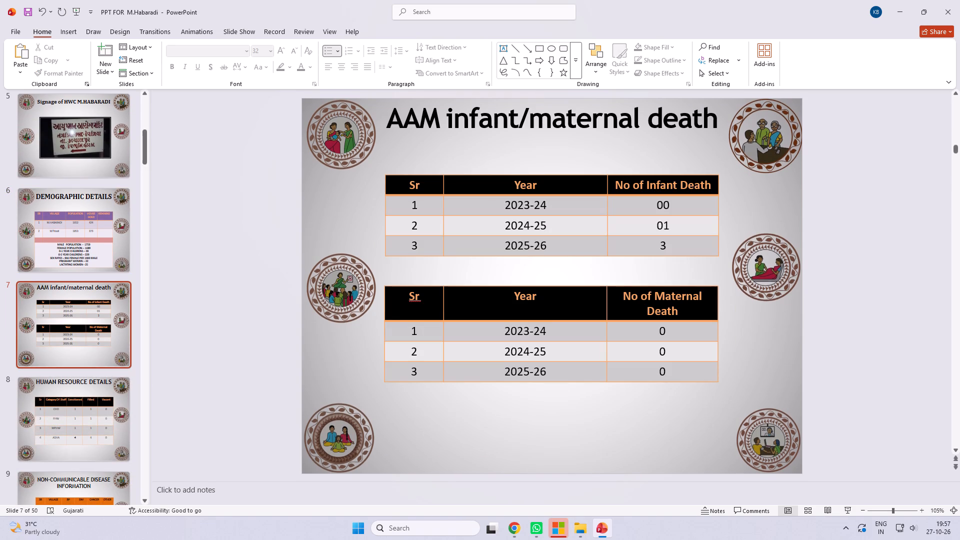
{"action": "scroll", "coordinate": [485, 329], "scroll_direction": "down", "scroll_amount": 2}
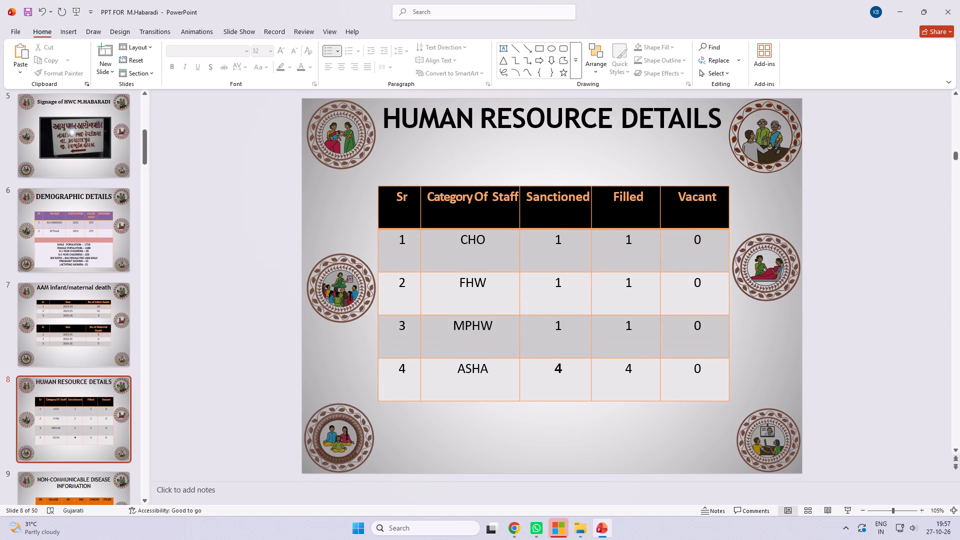
Rename the second village in the non-communicable disease table to M.Titodi.
{"action": "scroll", "coordinate": [485, 329], "scroll_direction": "down", "scroll_amount": 1}
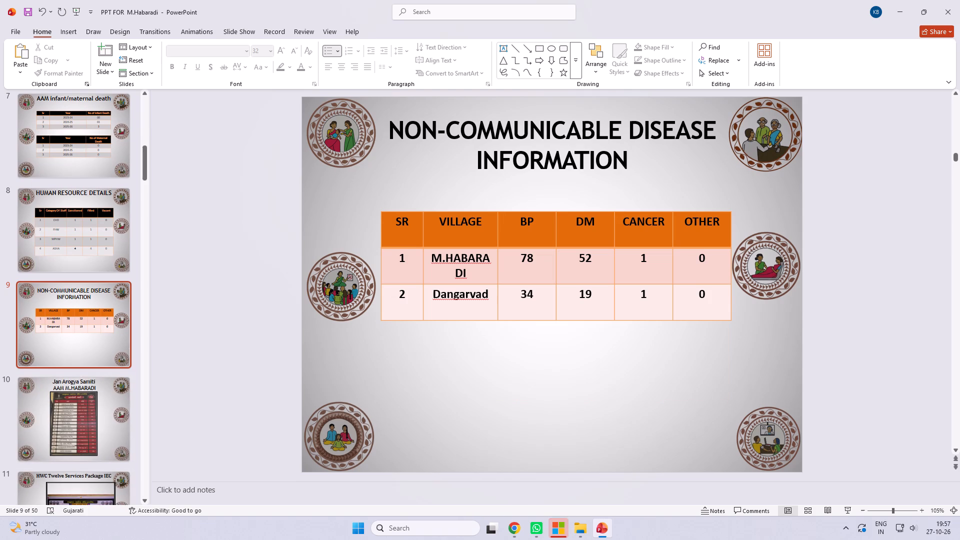
{"action": "double_click", "coordinate": [526, 259]}
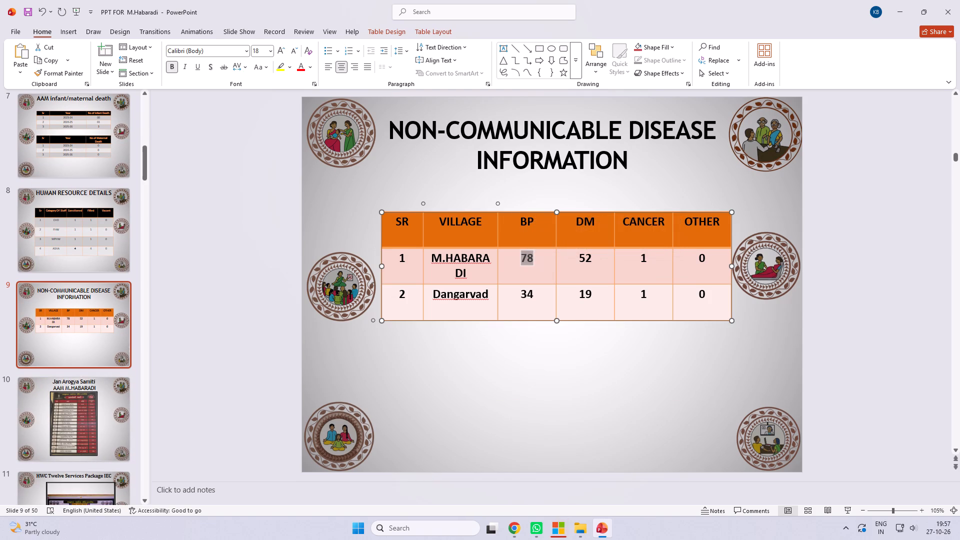
{"action": "double_click", "coordinate": [467, 297]}
{"action": "double_click", "coordinate": [476, 297]}
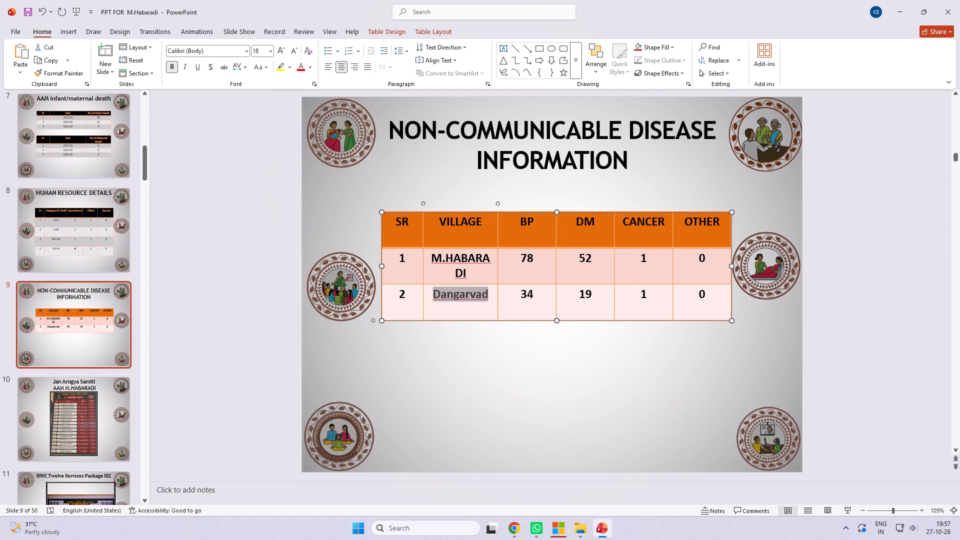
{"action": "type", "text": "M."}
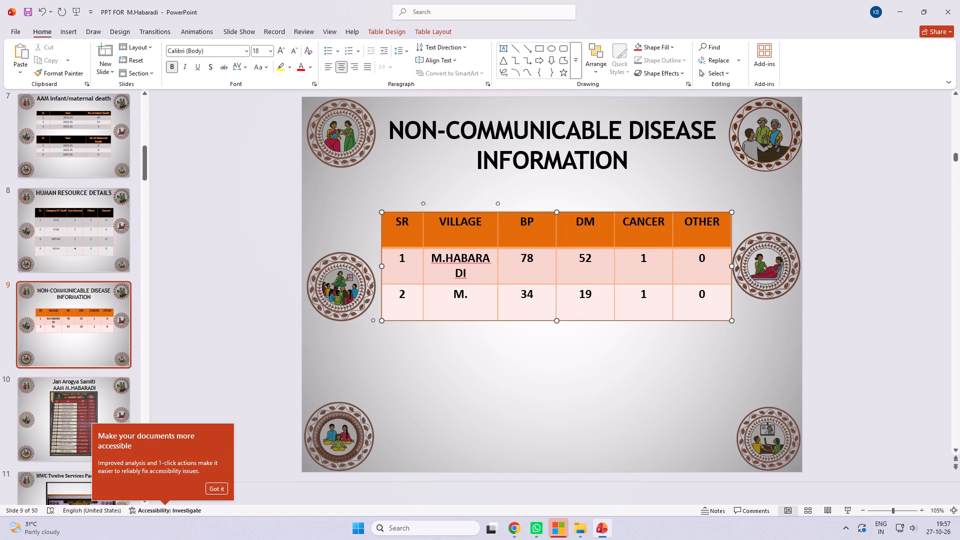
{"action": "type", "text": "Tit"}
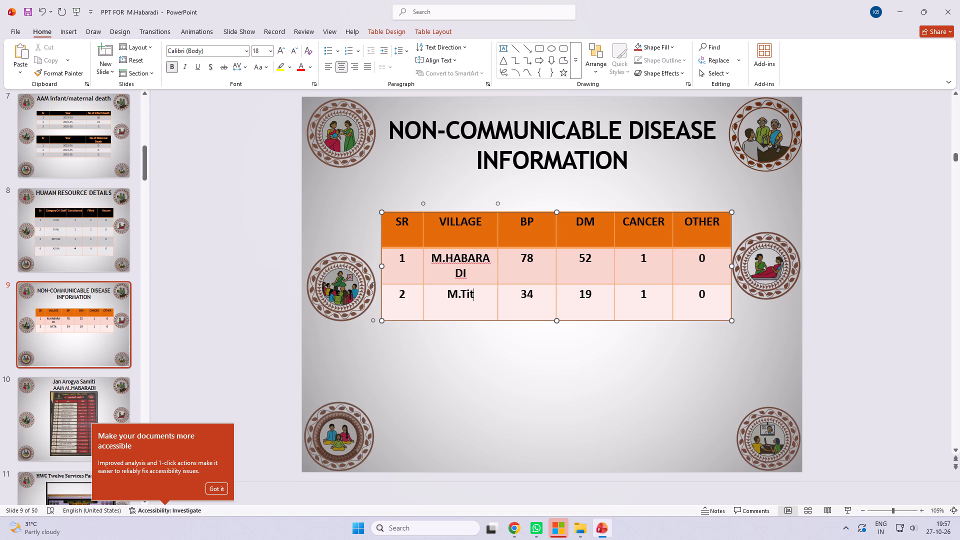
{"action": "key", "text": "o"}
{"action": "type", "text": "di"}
Set the M.HABARADI row's BP count to 84 and DM count to 43 in the non-communicable disease table.
{"action": "double_click", "coordinate": [529, 259]}
{"action": "type", "text": "84"}
{"action": "key", "text": "Tab"}
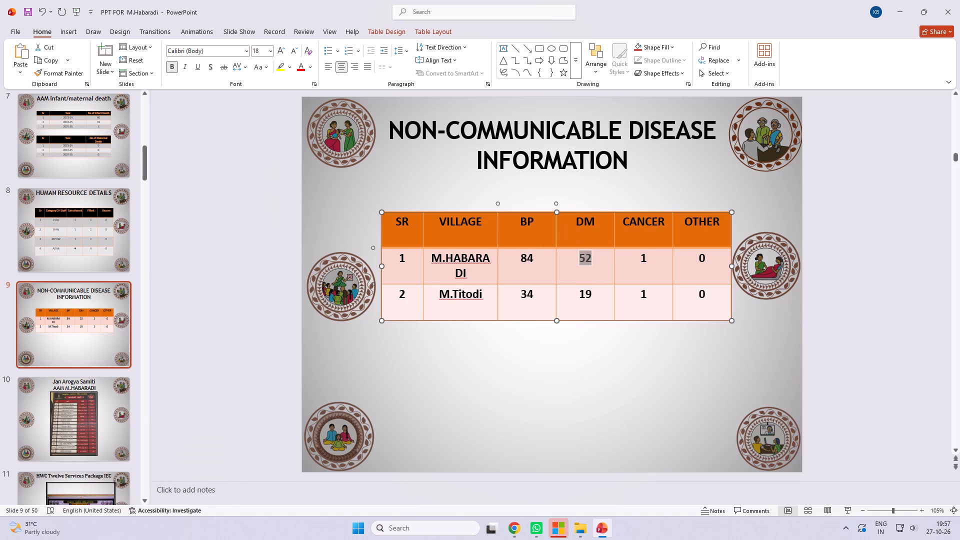
{"action": "type", "text": "43"}
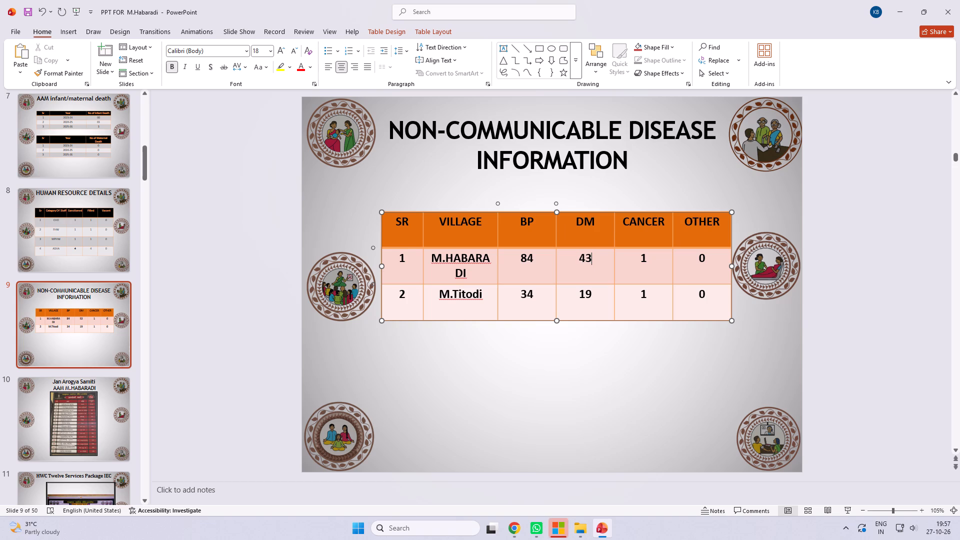
{"action": "key", "text": "Tab"}
{"action": "key", "text": "Tab"}
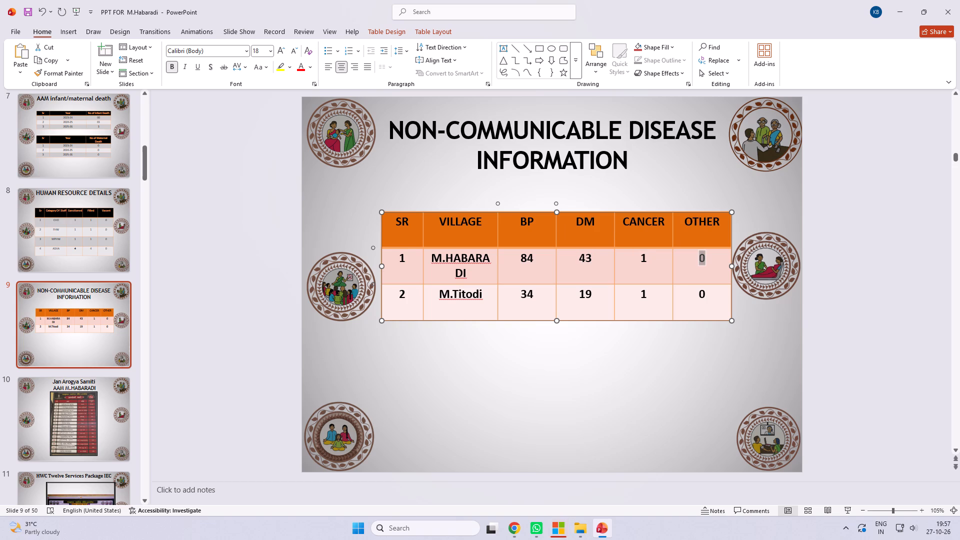
Set the M.Titodi row's DM count to 18 and cancer count to 1 in the non-communicable disease table.
{"action": "key", "text": "Tab"}
{"action": "key", "text": "Tab"}
{"action": "key", "text": "Tab"}
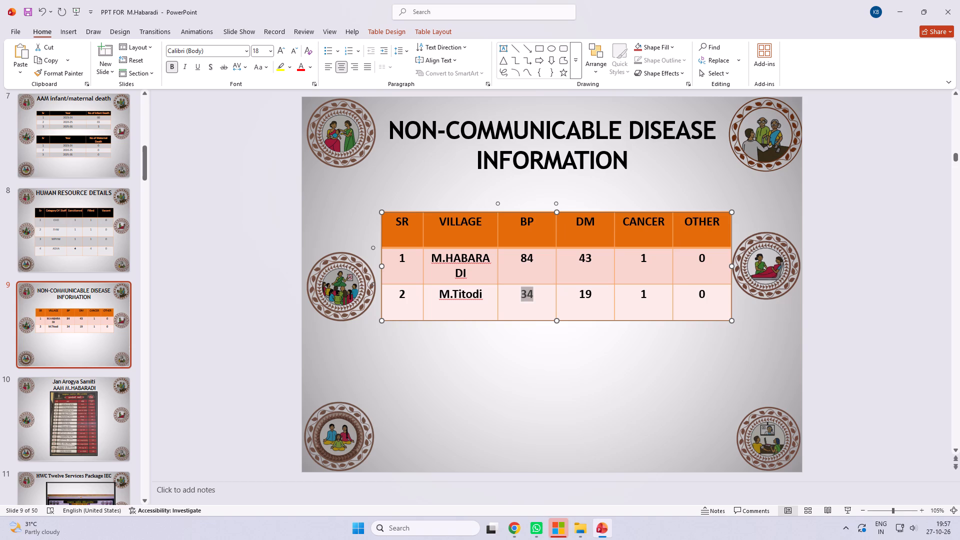
{"action": "key", "text": "Tab"}
{"action": "type", "text": "18"}
{"action": "key", "text": "Tab"}
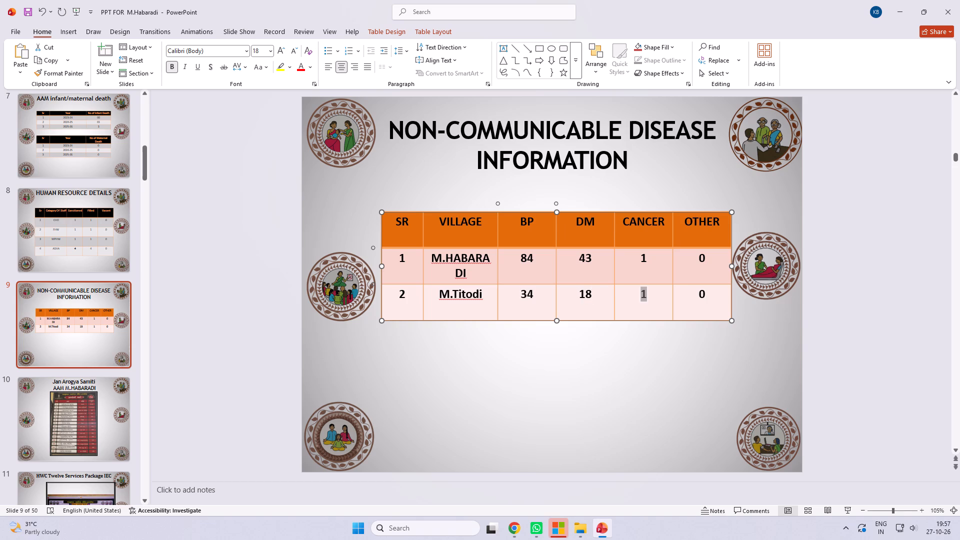
{"action": "key", "text": "1"}
{"action": "key", "text": "Tab"}
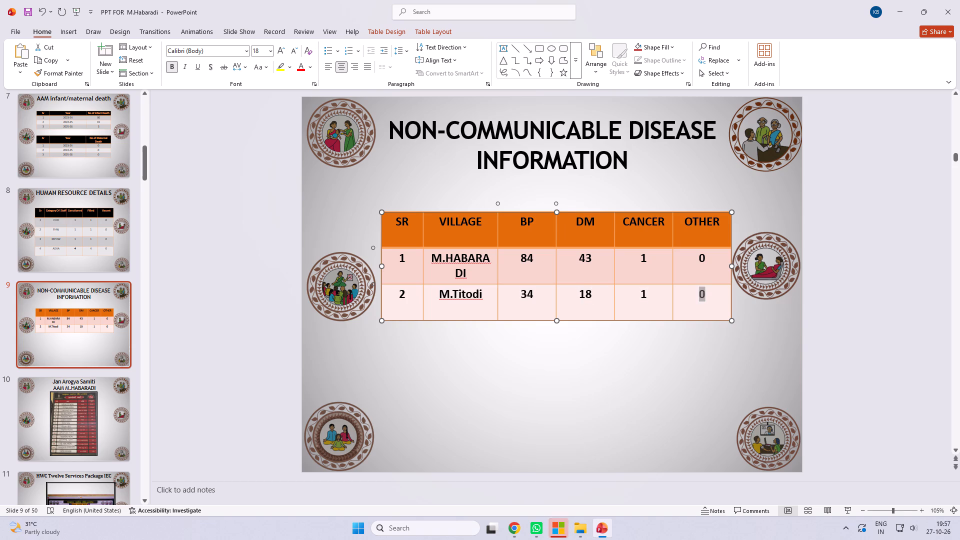
Select the members' list board photo on the Jan Arogya Samiti slide.
{"action": "scroll", "coordinate": [533, 259], "scroll_direction": "down", "scroll_amount": 1}
{"action": "left_click", "coordinate": [528, 256]}
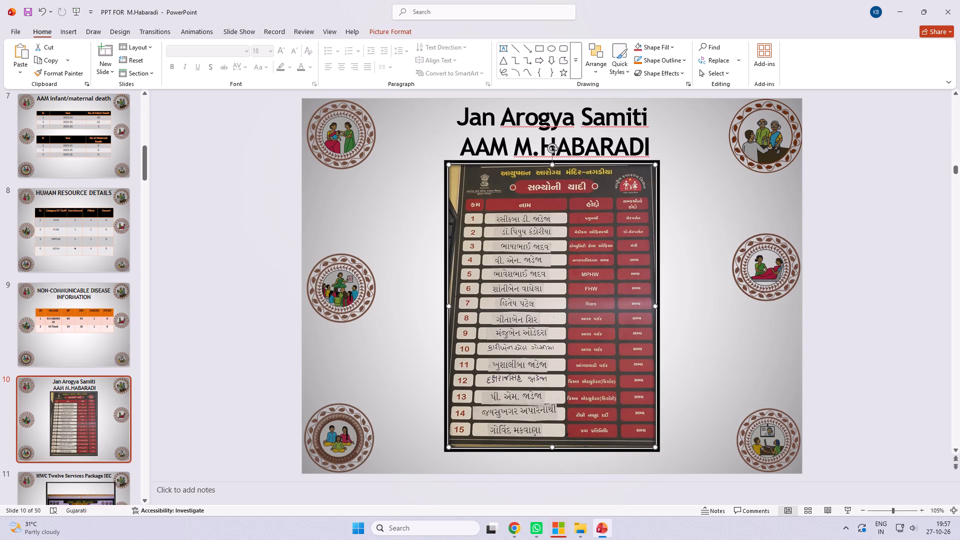
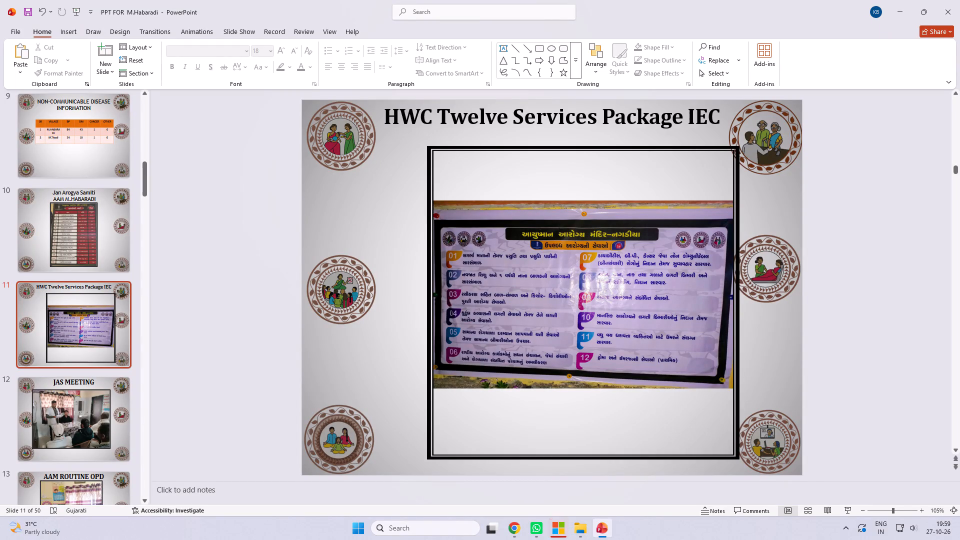
Cut the meeting photo from the JAS MEETING slide.
{"action": "scroll", "coordinate": [631, 288], "scroll_direction": "down", "scroll_amount": 2}
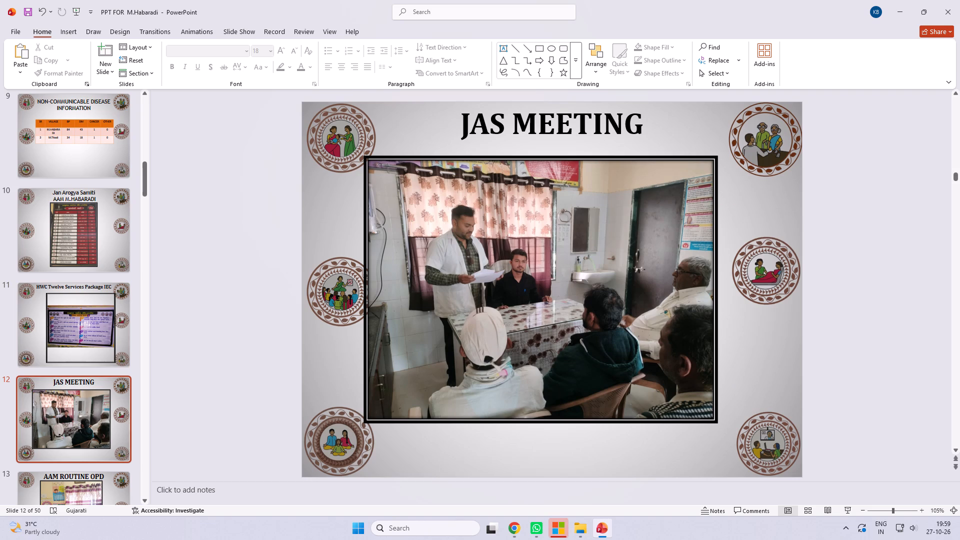
{"action": "right_click", "coordinate": [634, 285]}
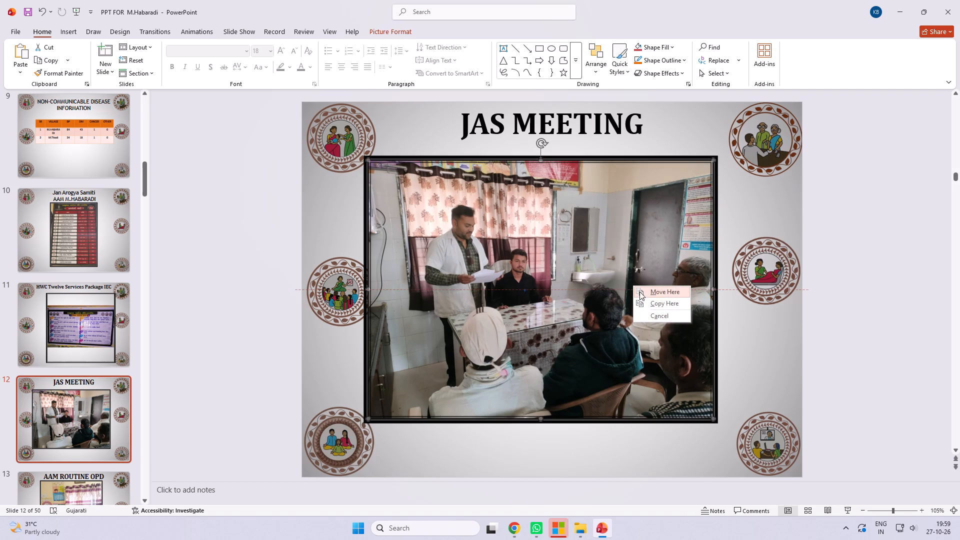
{"action": "left_click", "coordinate": [641, 313]}
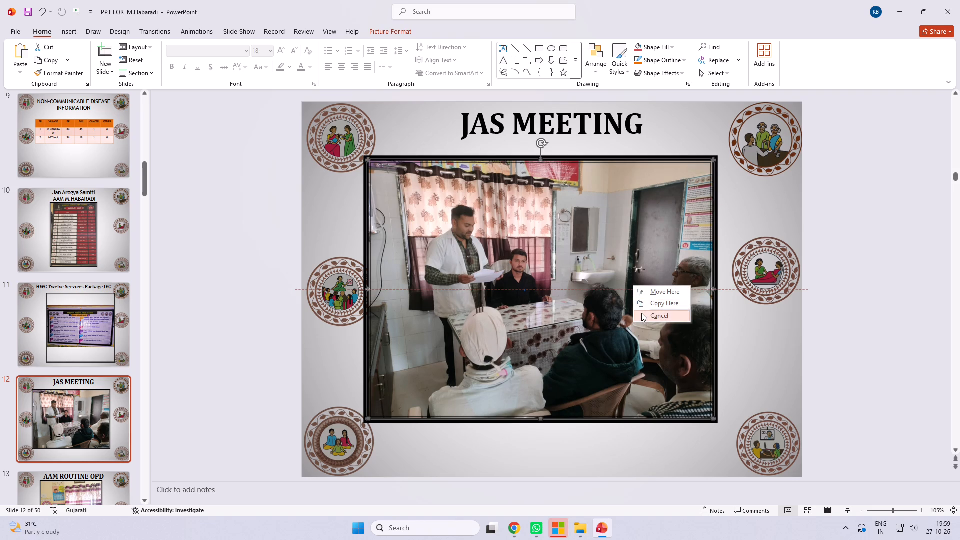
{"action": "right_click", "coordinate": [596, 284]}
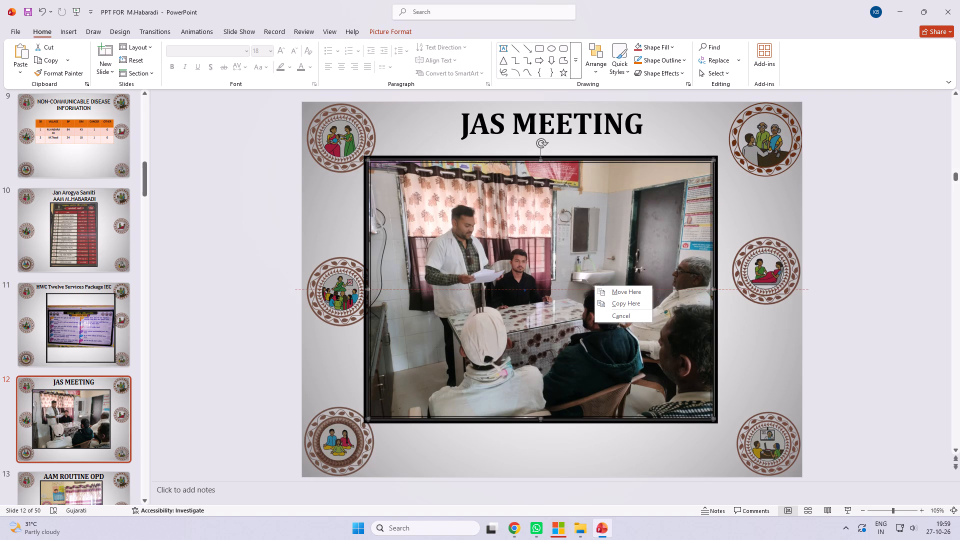
{"action": "left_click", "coordinate": [46, 49]}
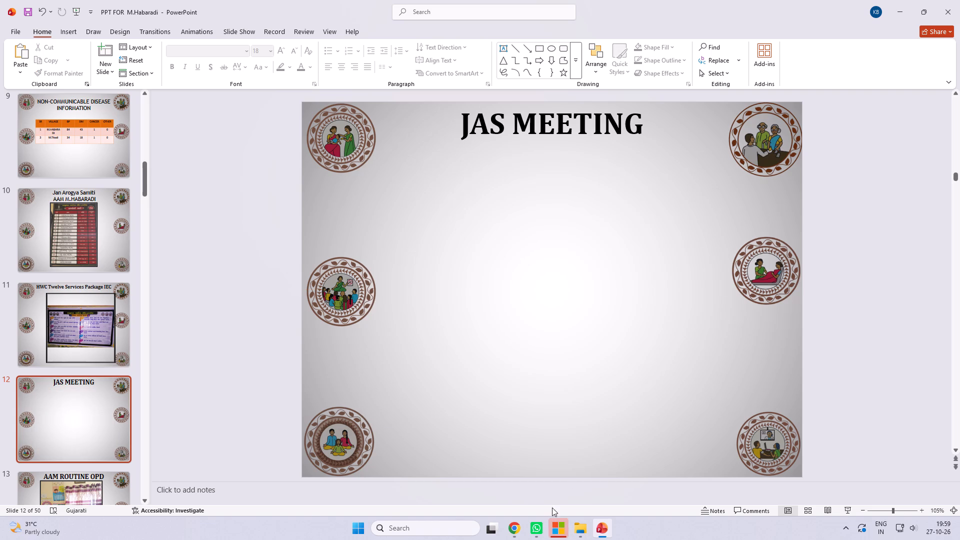